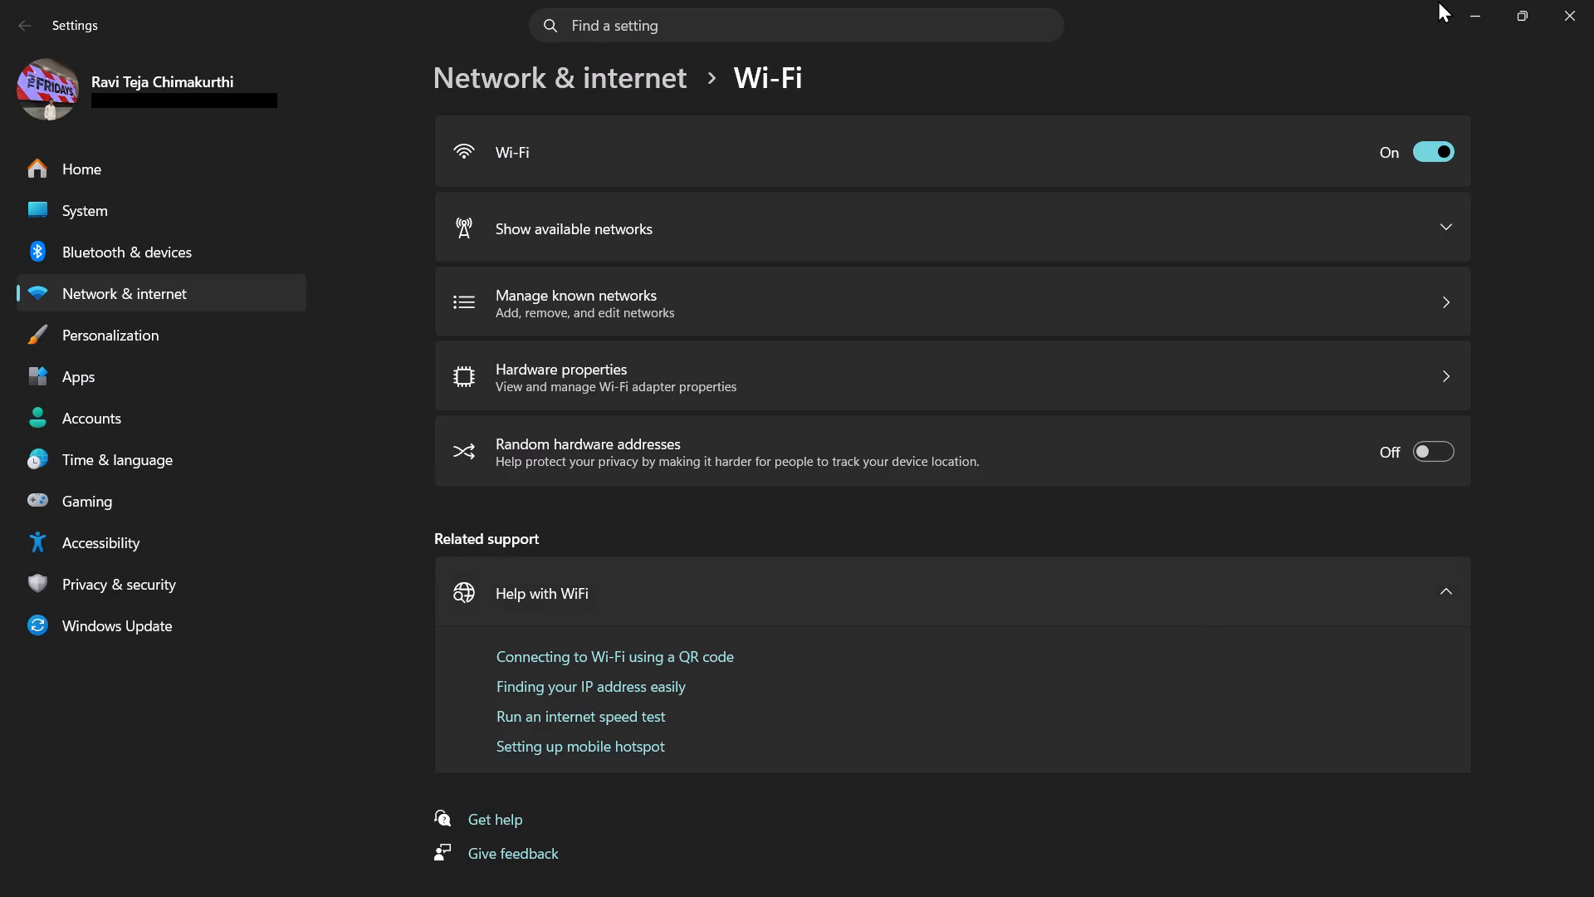
{"action": "left_click", "coordinate": [1593, 12]}
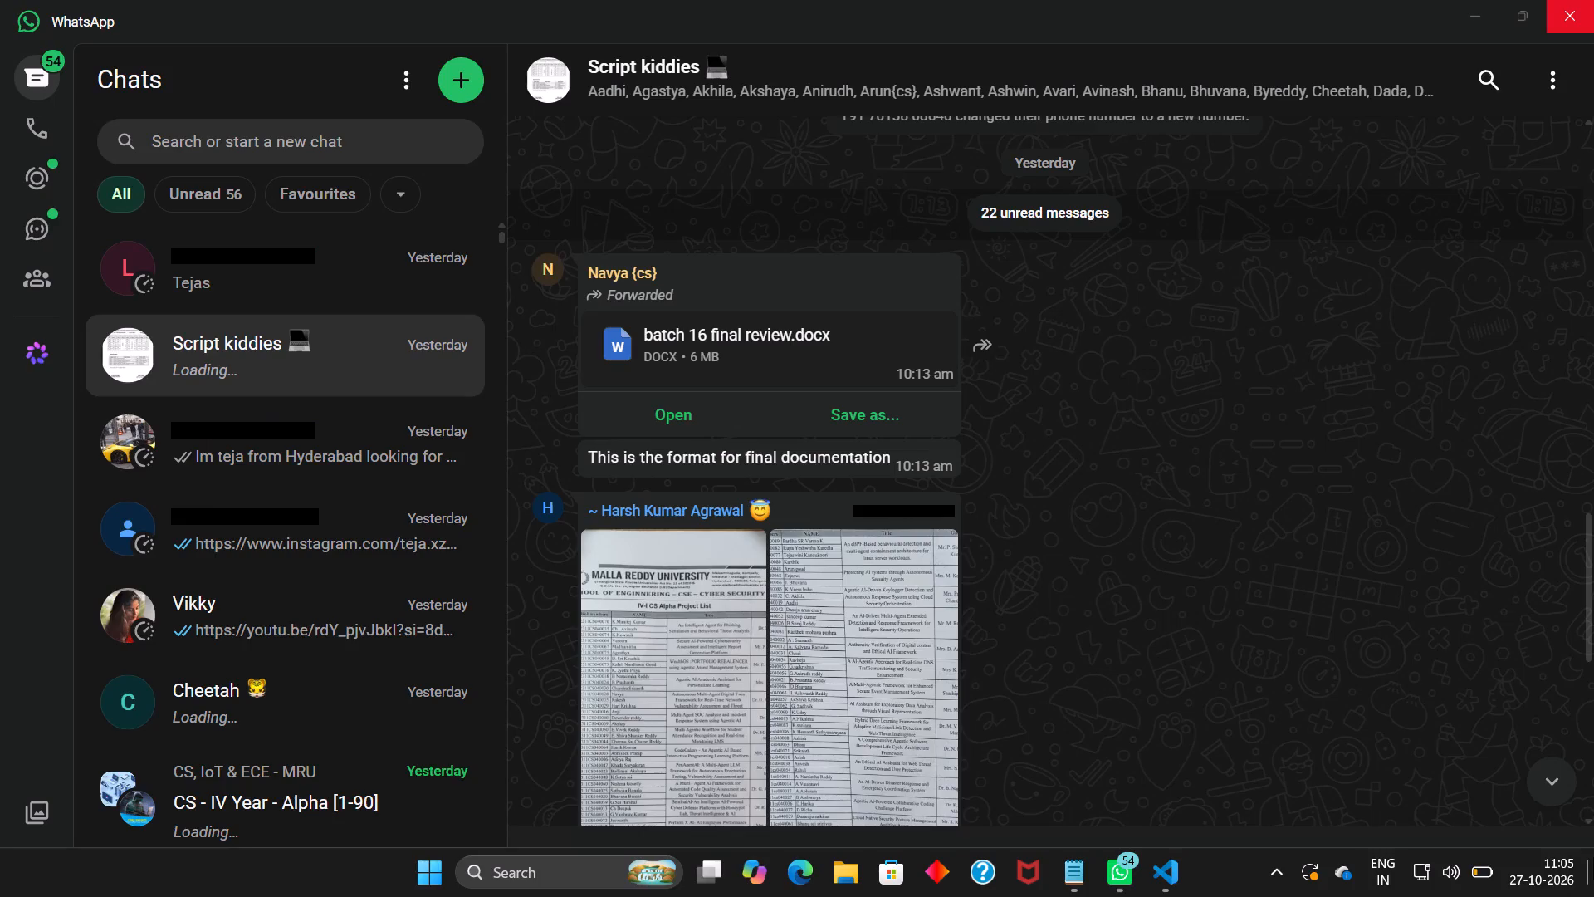
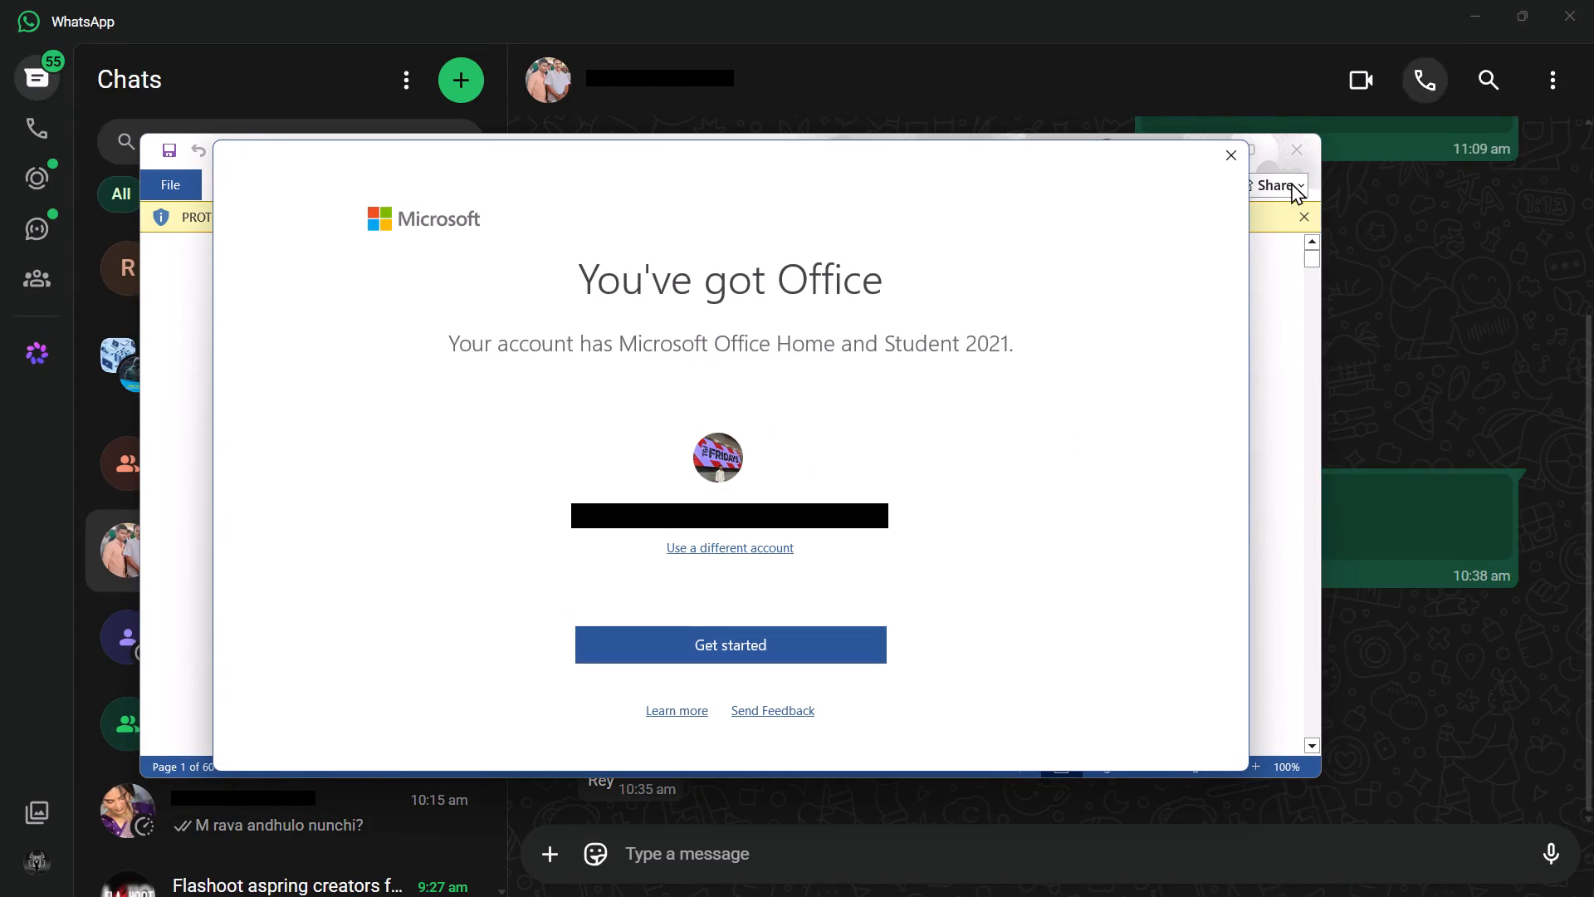
Switch to Word and begin the Microsoft Office Home and Student 2021 setup with the account already shown.
{"action": "left_click", "coordinate": [700, 645]}
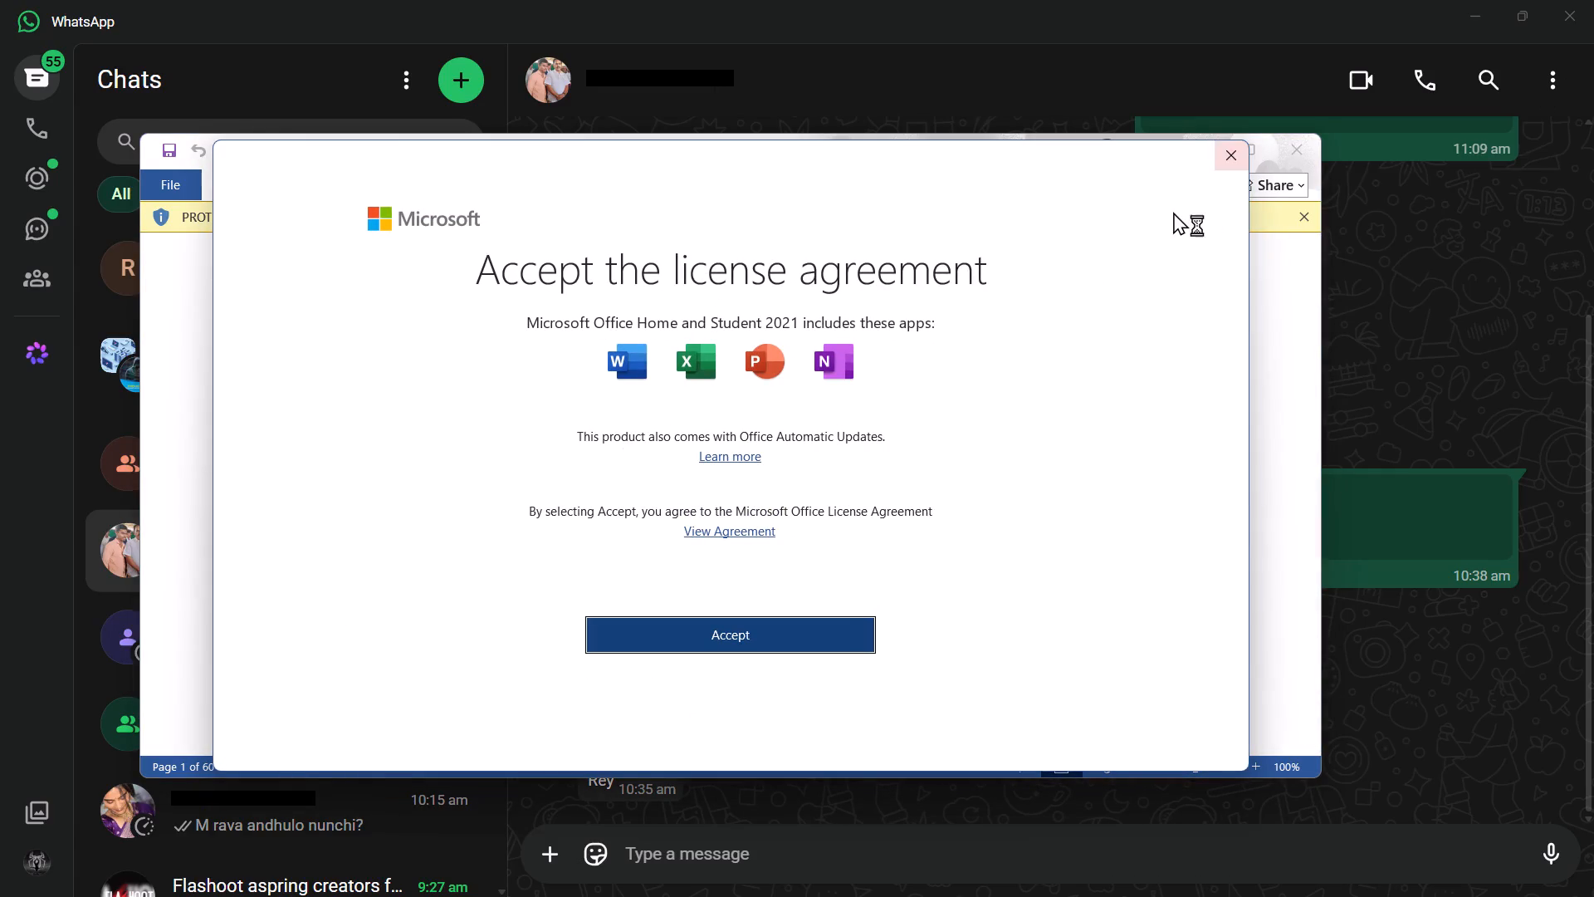
Dismiss the Microsoft Office license agreement window without accepting it.
{"action": "left_click", "coordinate": [1239, 165]}
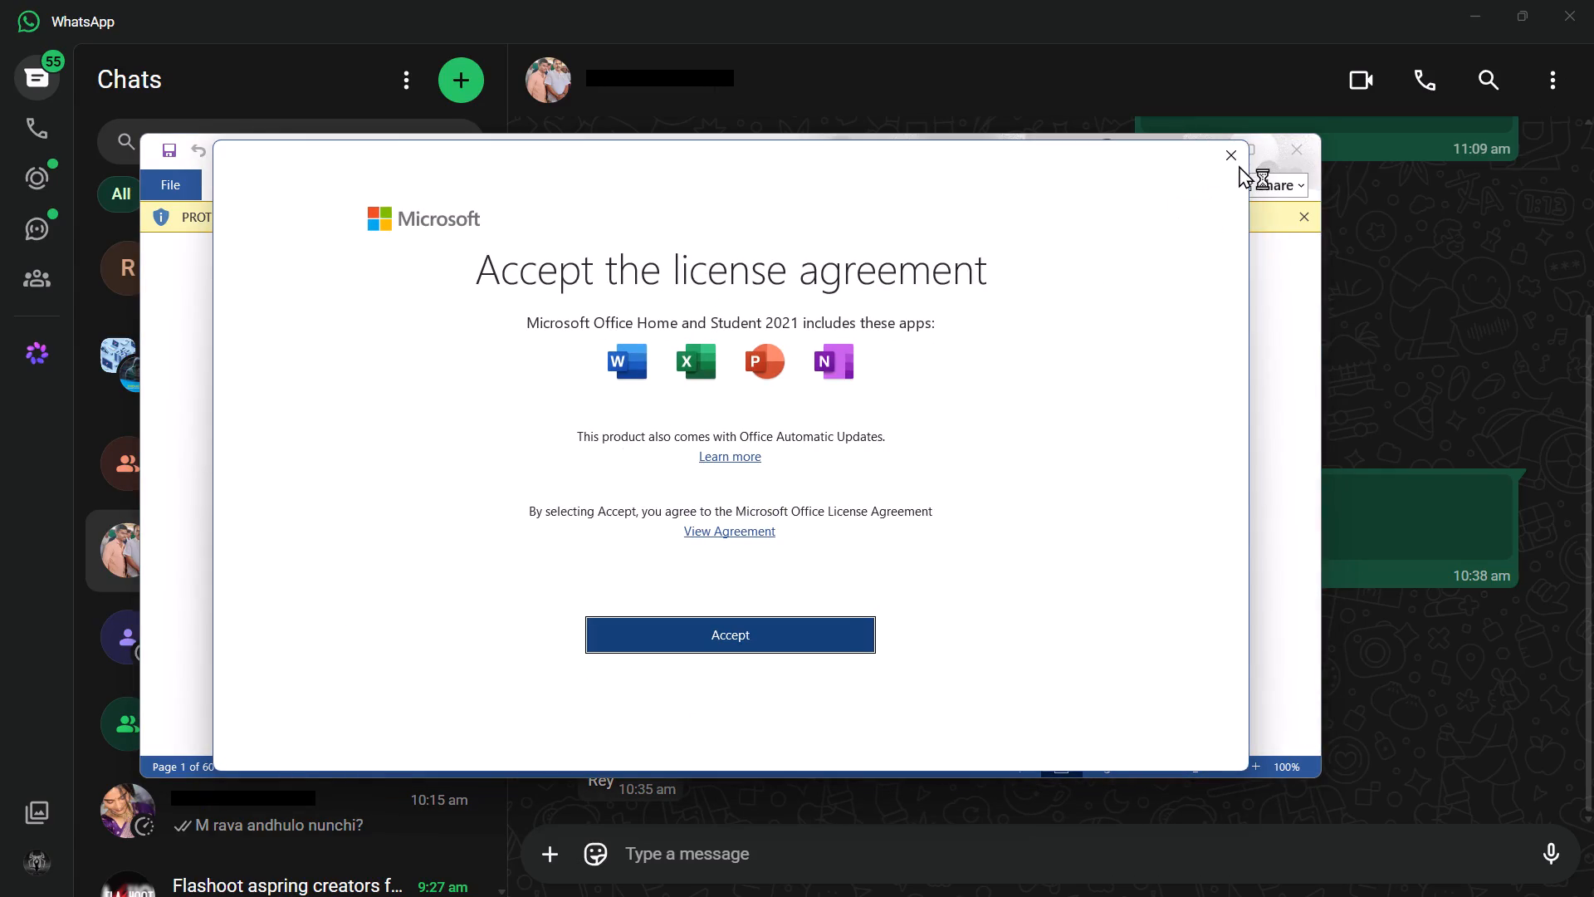
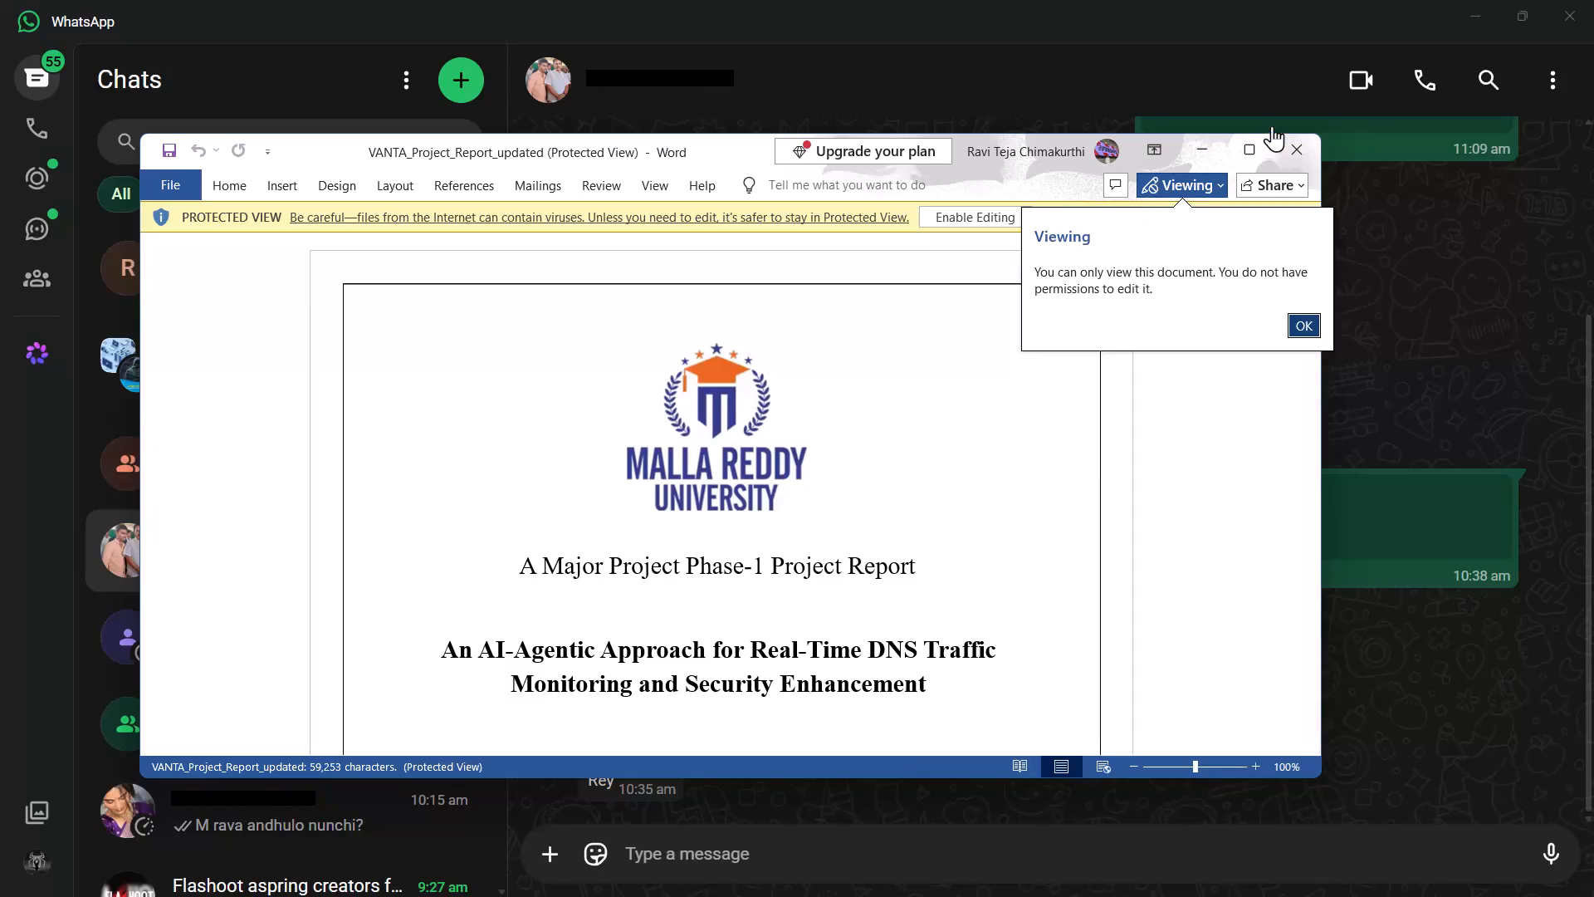
Maximize the Word window showing the project report.
{"action": "left_click", "coordinate": [1258, 149]}
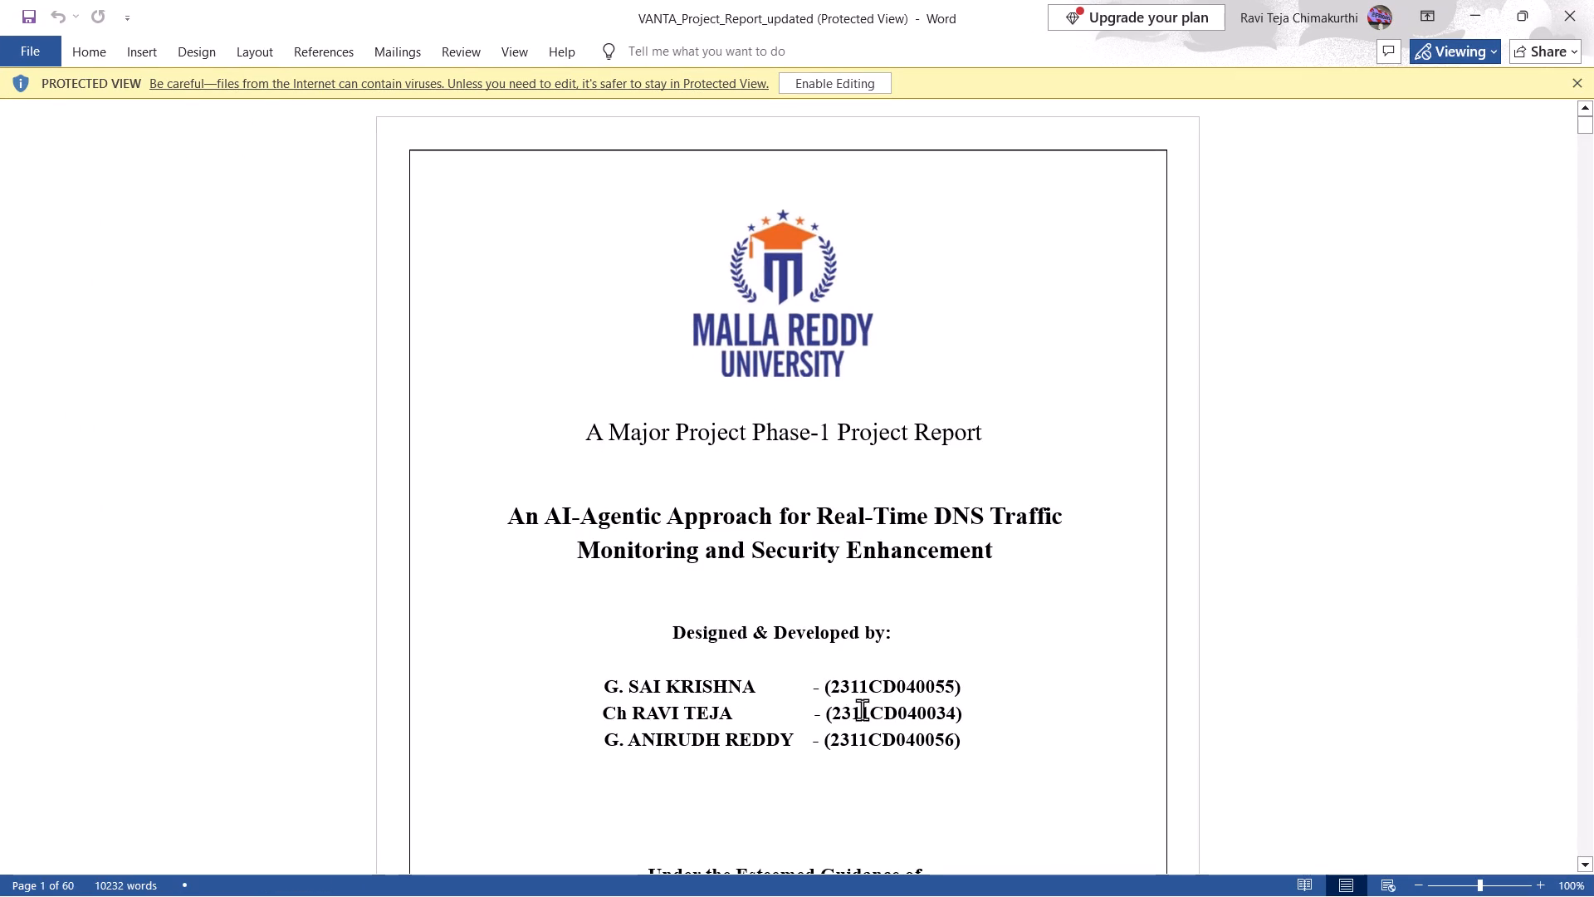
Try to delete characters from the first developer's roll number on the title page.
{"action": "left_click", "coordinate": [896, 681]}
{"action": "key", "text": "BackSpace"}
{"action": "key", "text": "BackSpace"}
Enable editing for the protected project report.
{"action": "left_click", "coordinate": [849, 80]}
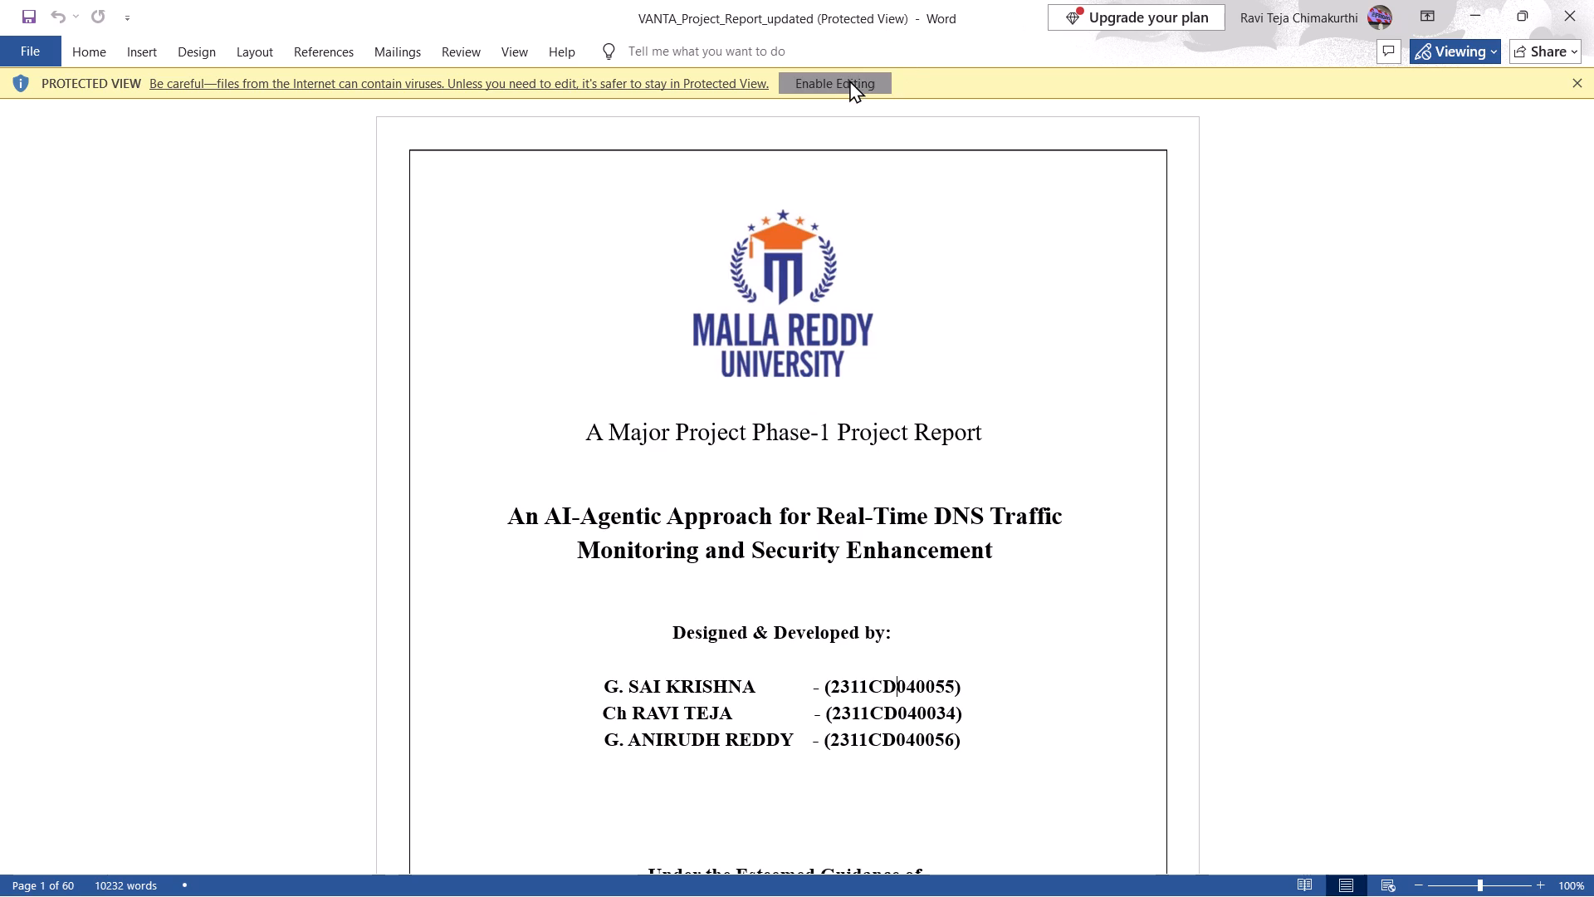
Delete the first listed developer's name under "Designed & Developed by" on the title page, keeping the roll number.
{"action": "scroll", "coordinate": [793, 549], "scroll_direction": "down", "scroll_amount": 1}
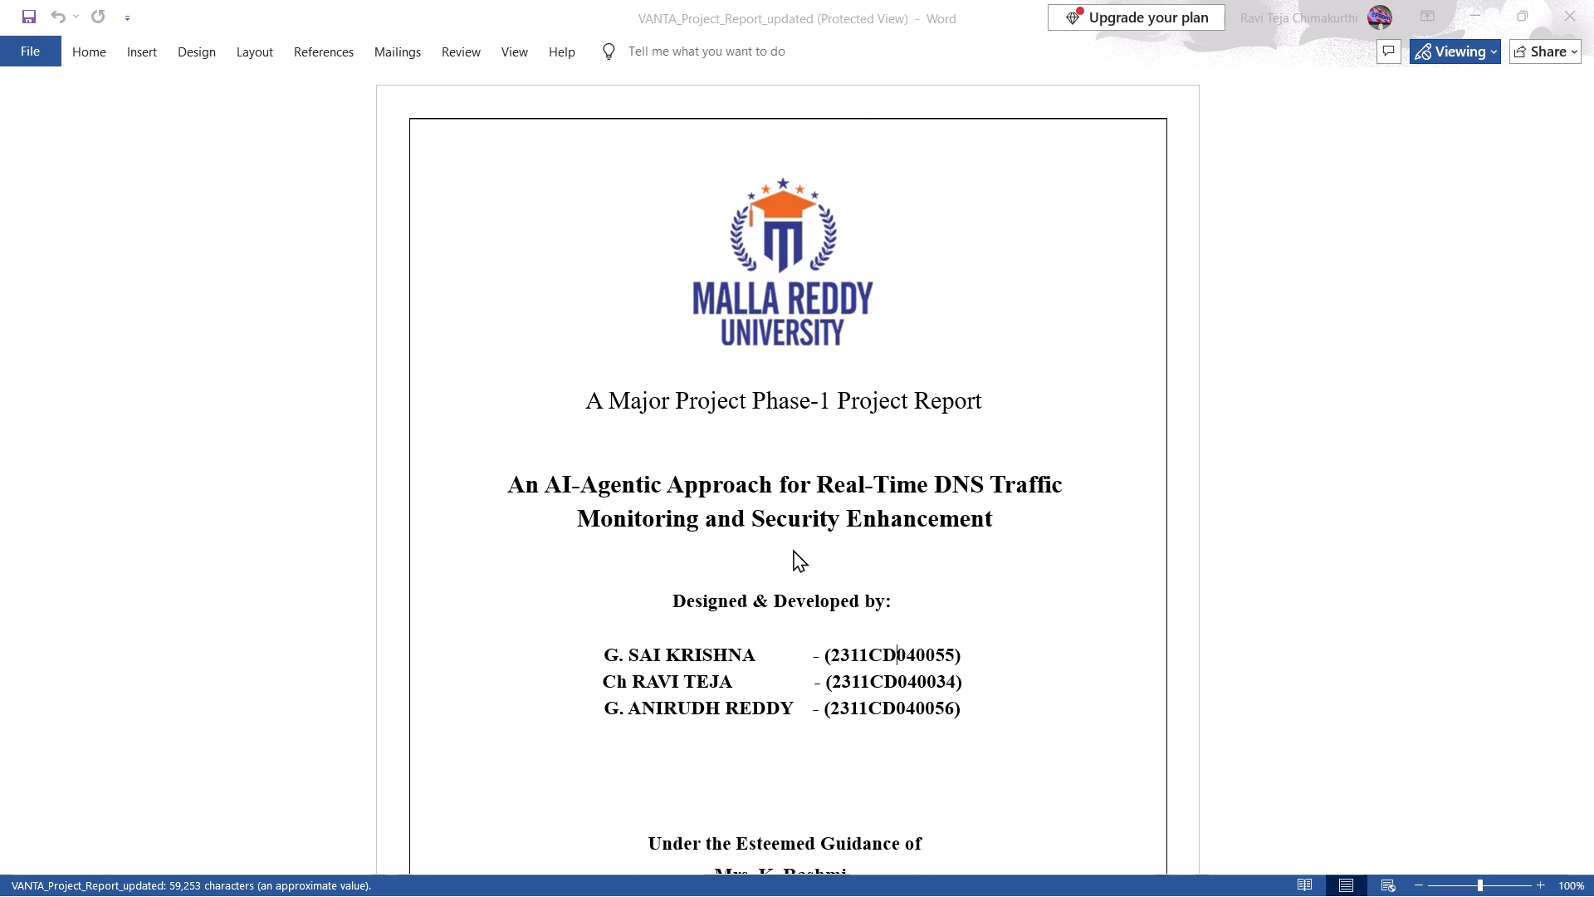
{"action": "scroll", "coordinate": [892, 634], "scroll_direction": "down", "scroll_amount": 3}
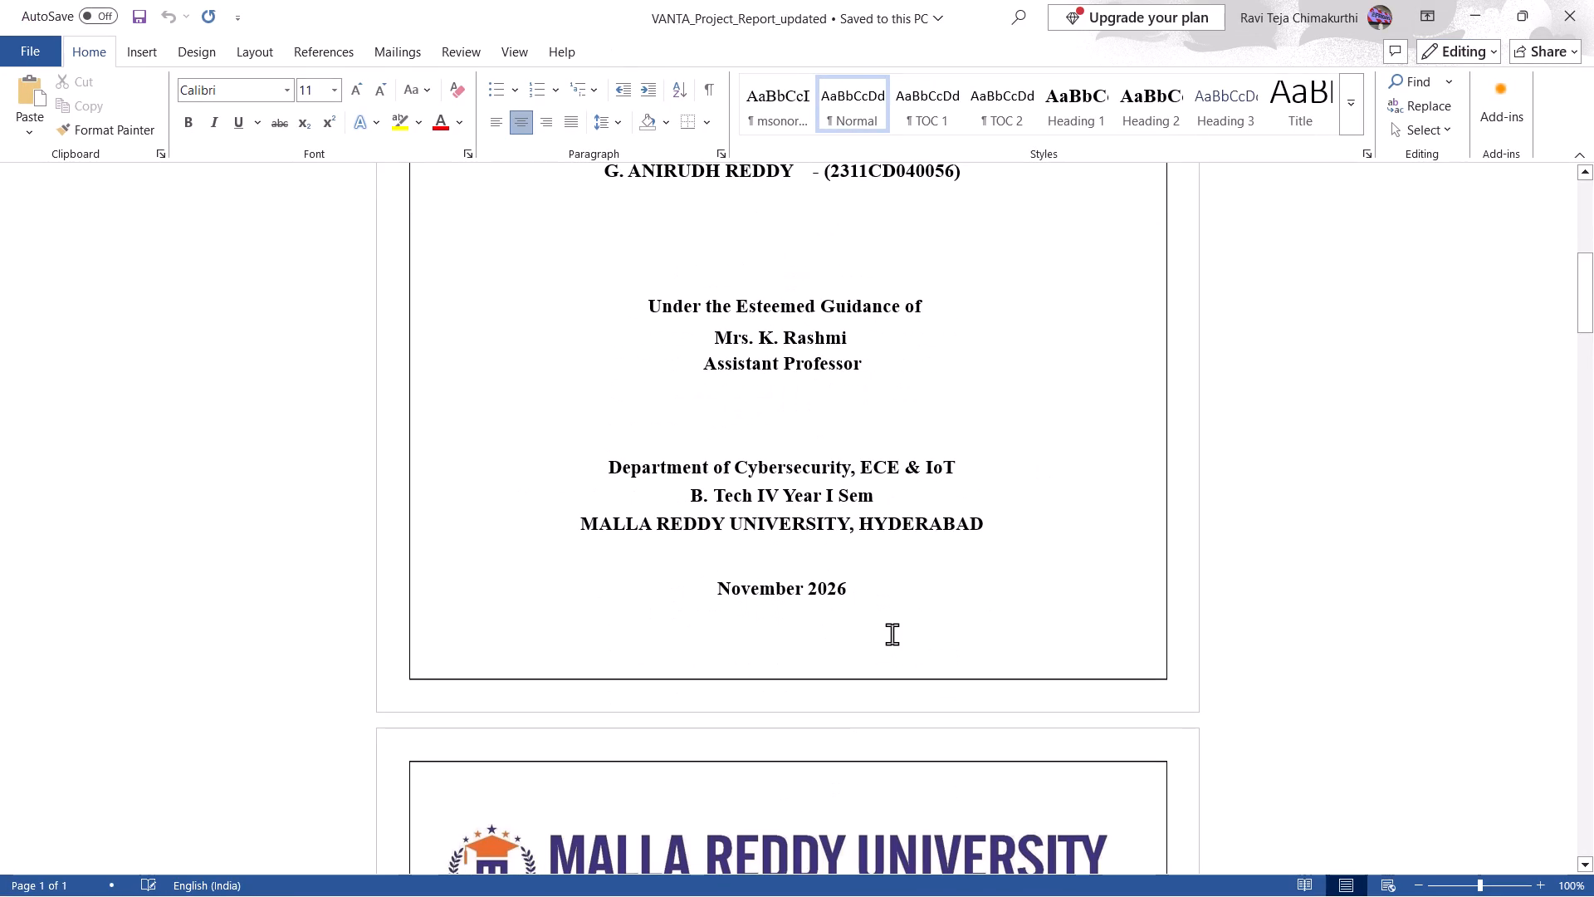
{"action": "scroll", "coordinate": [892, 634], "scroll_direction": "up", "scroll_amount": 5}
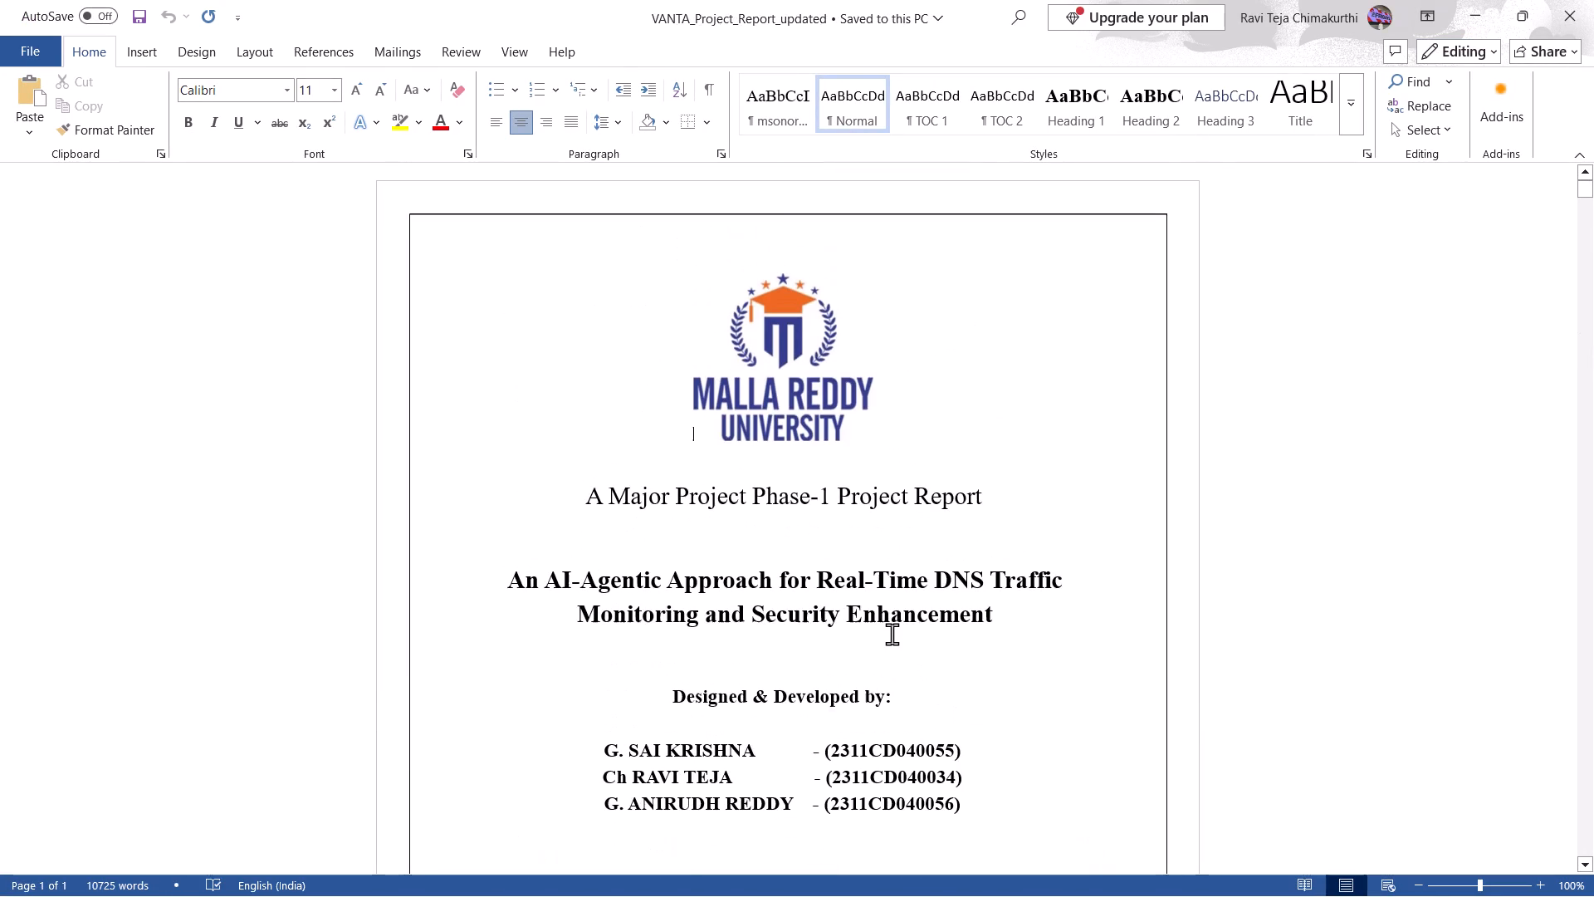
{"action": "scroll", "coordinate": [892, 634], "scroll_direction": "down", "scroll_amount": 1}
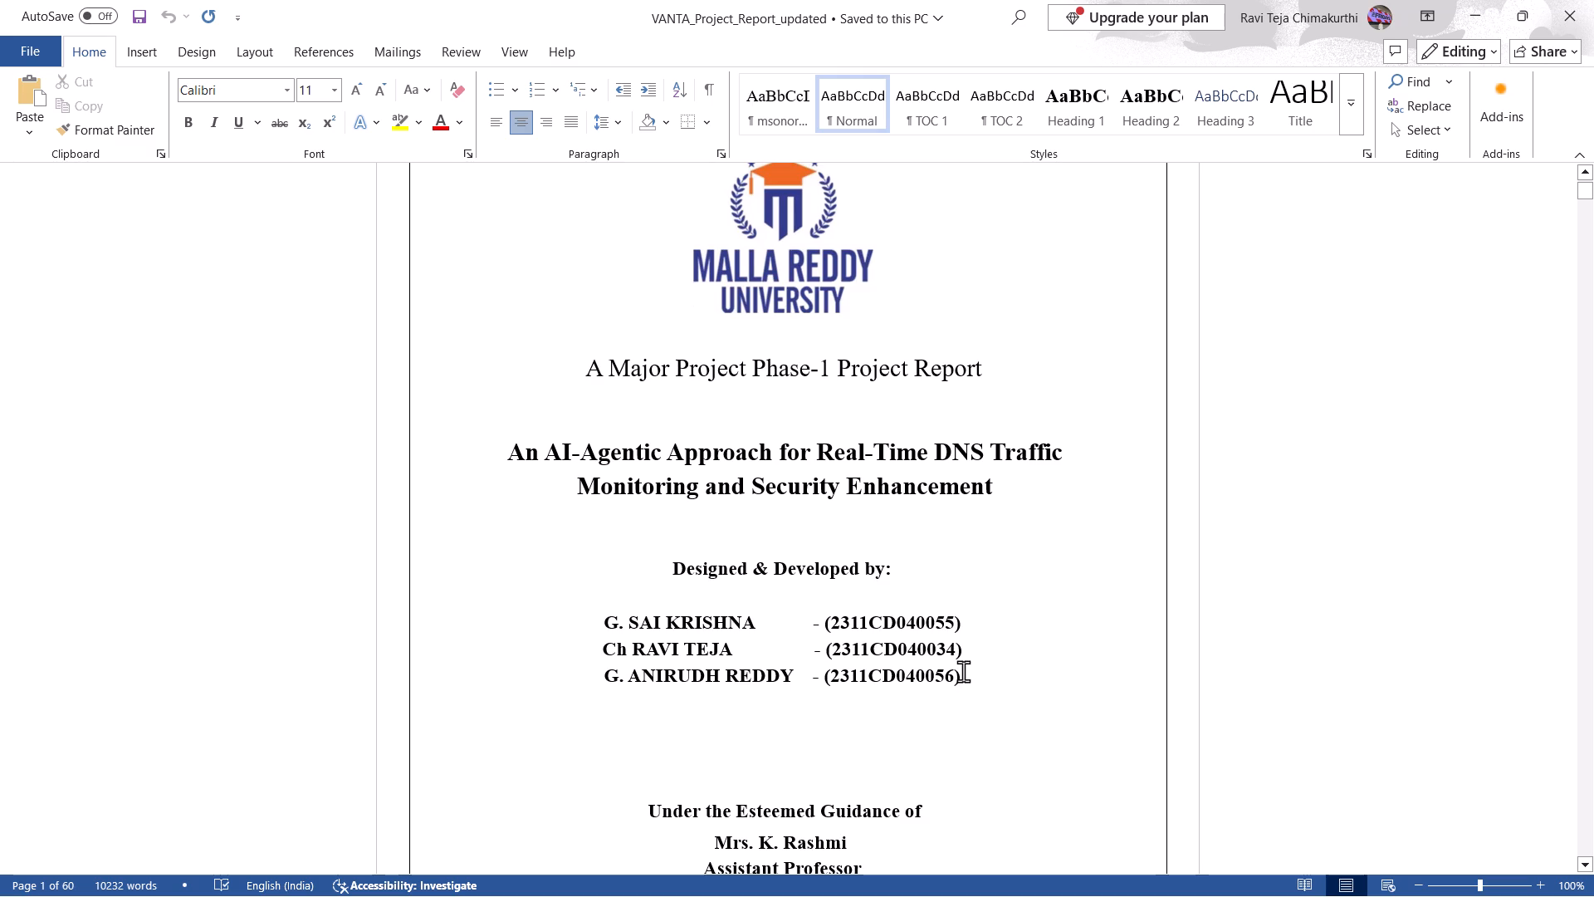
{"action": "left_click", "coordinate": [755, 620]}
{"action": "key", "text": "BackSpace"}
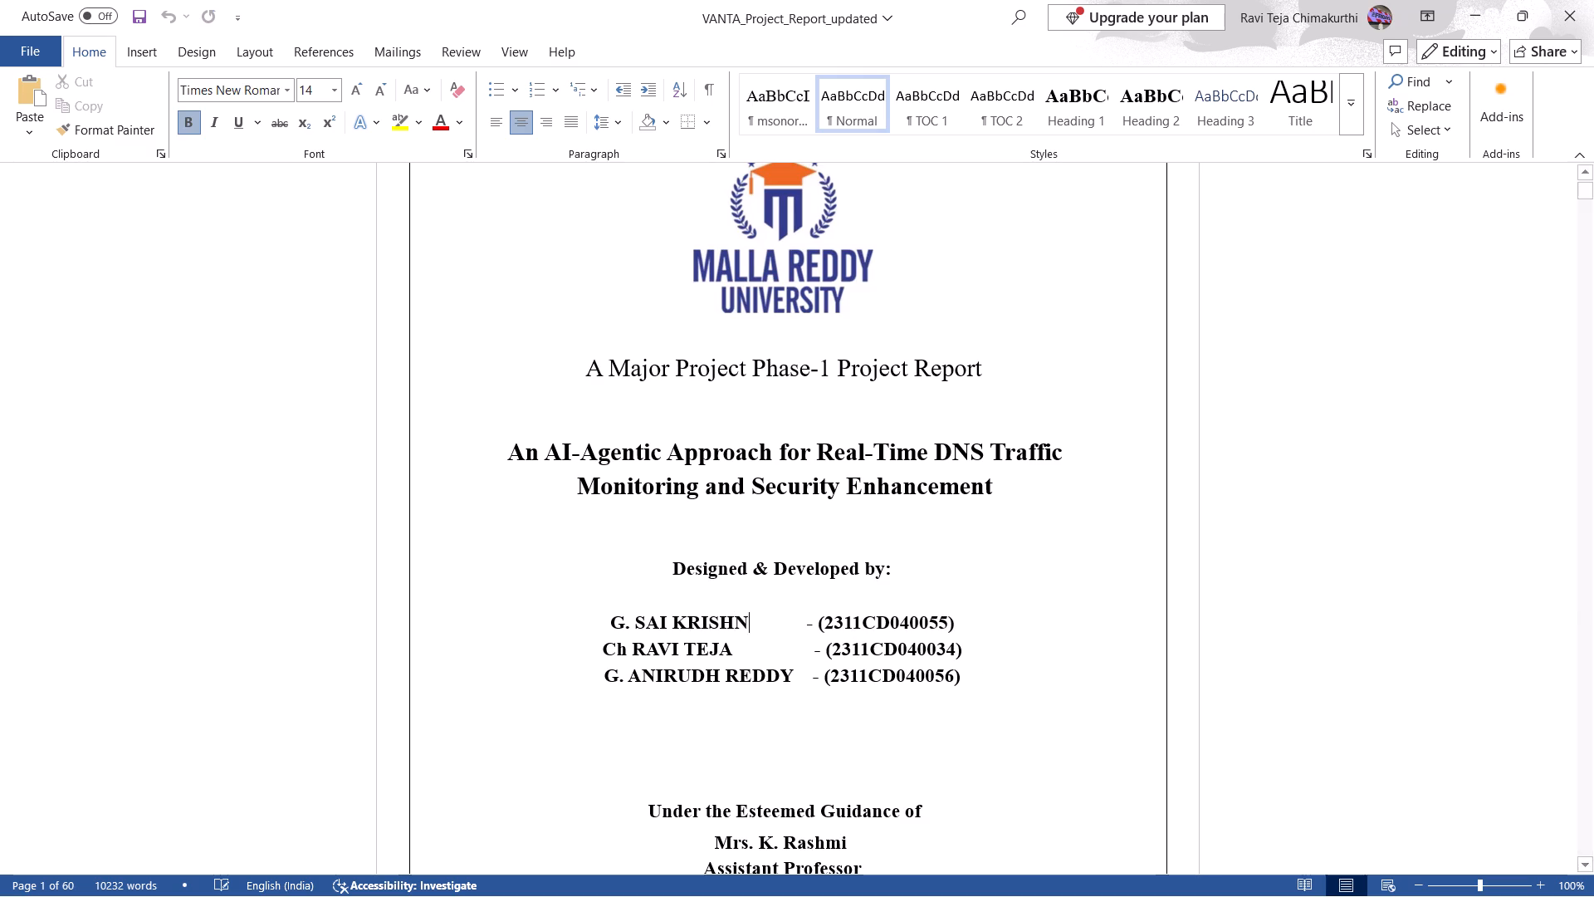
{"action": "key", "text": "BackSpace"}
{"action": "key", "text": "BackSpace"}
{"action": "key", "text": "BackSpace"}
{"action": "key", "text": "BackSpace"}
{"action": "key", "text": "BackSpace"}
{"action": "key", "text": "BackSpace"}
{"action": "key", "text": "BackSpace"}
{"action": "key", "text": "BackSpace"}
{"action": "key", "text": "BackSpace"}
{"action": "key", "text": "BackSpace"}
{"action": "key", "text": "BackSpace"}
{"action": "key", "text": "BackSpace"}
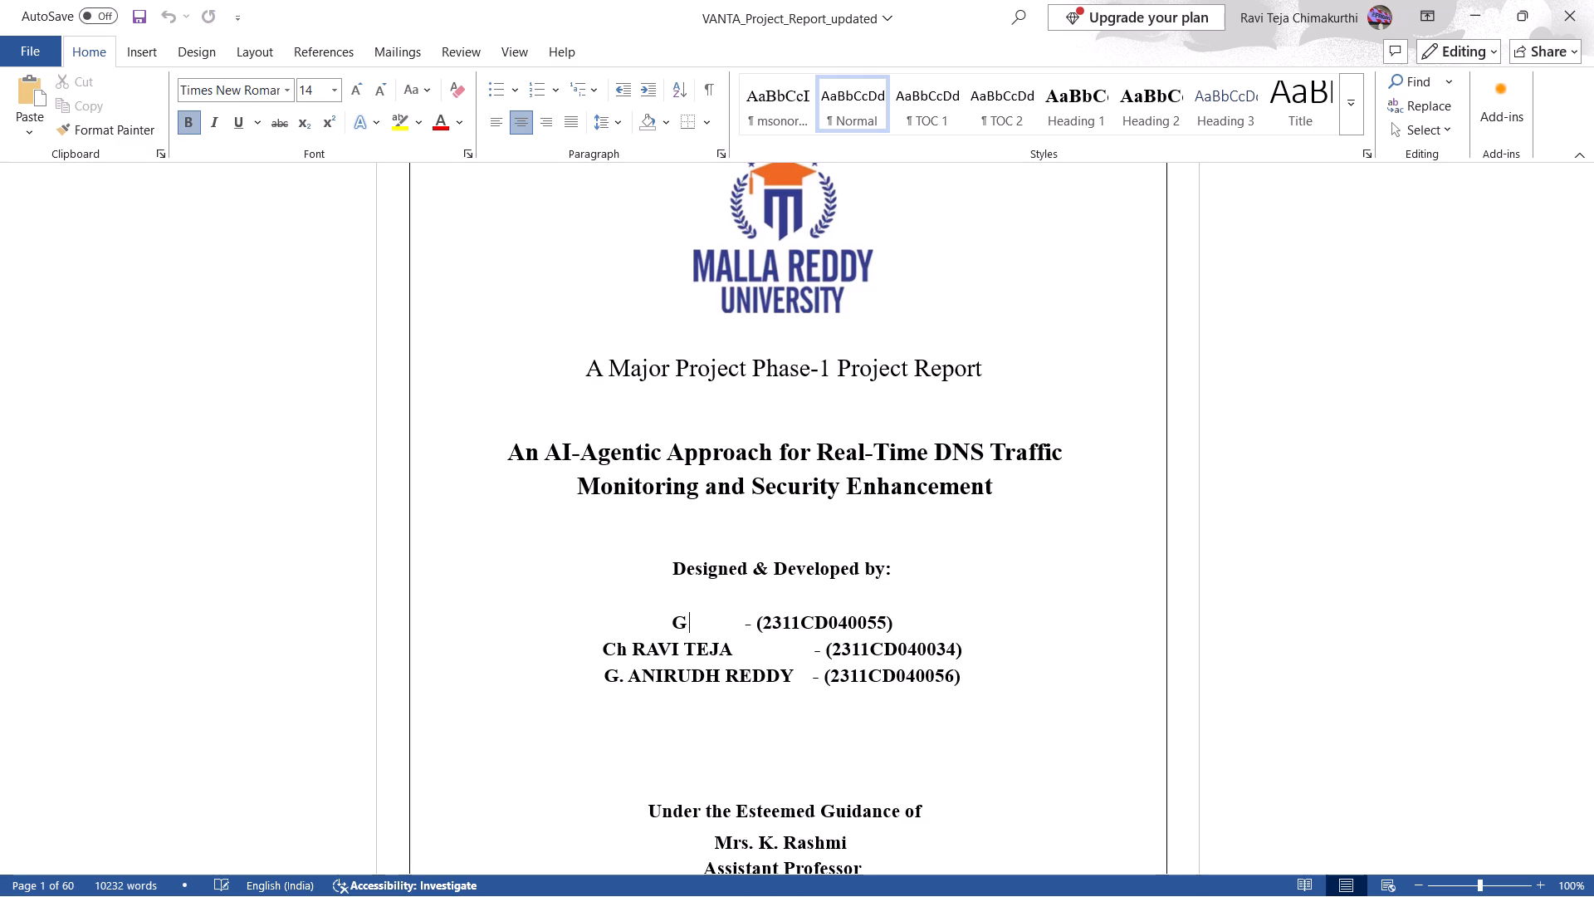
{"action": "key", "text": "BackSpace"}
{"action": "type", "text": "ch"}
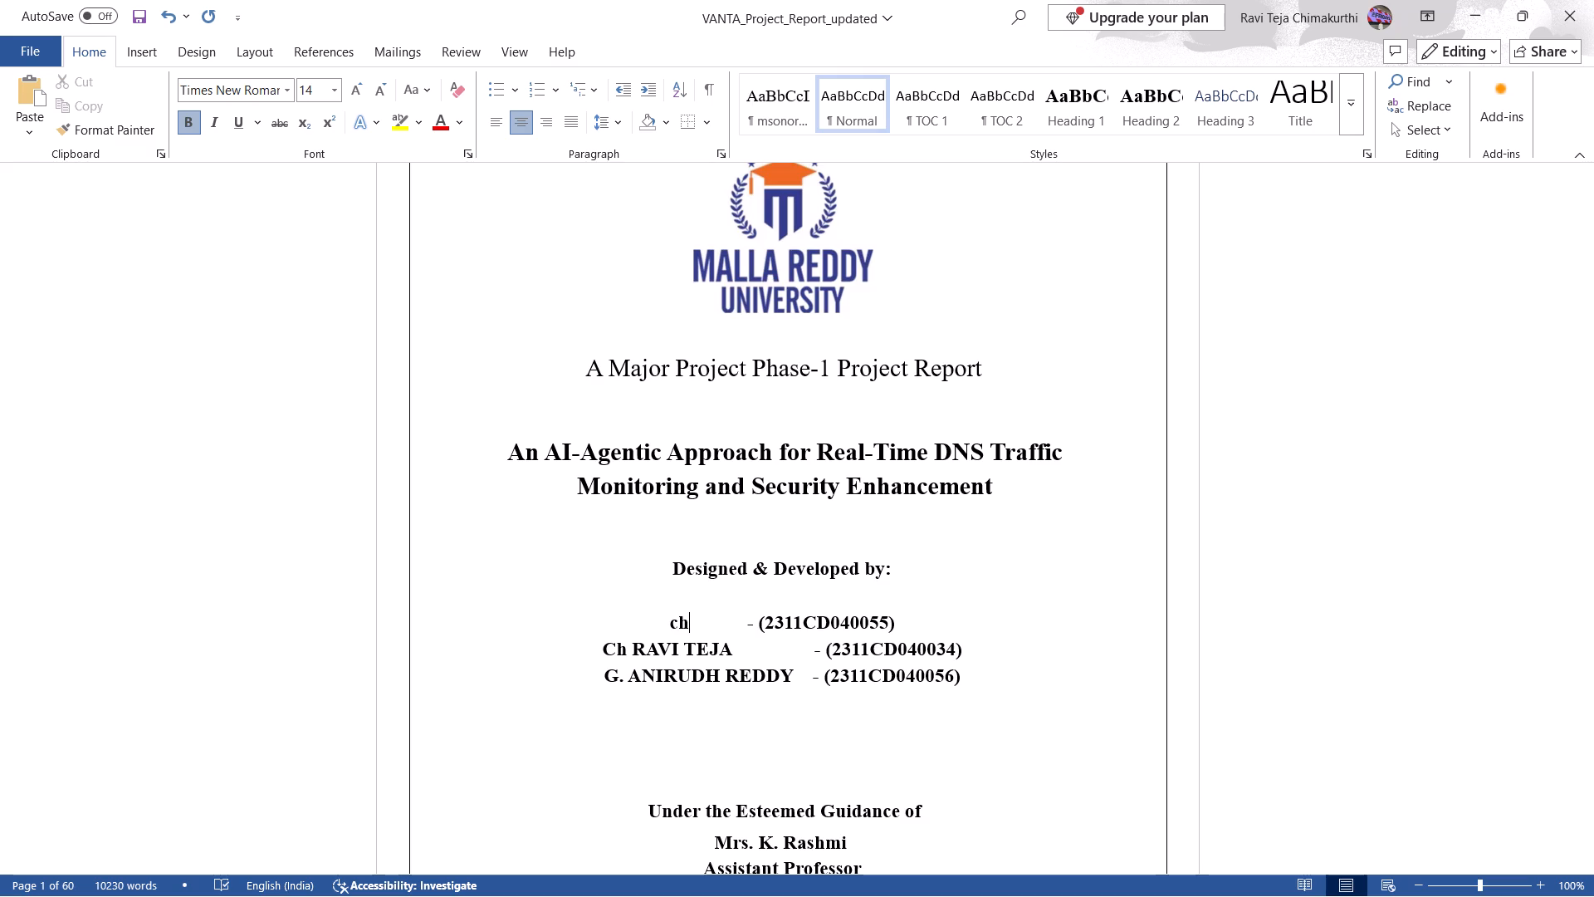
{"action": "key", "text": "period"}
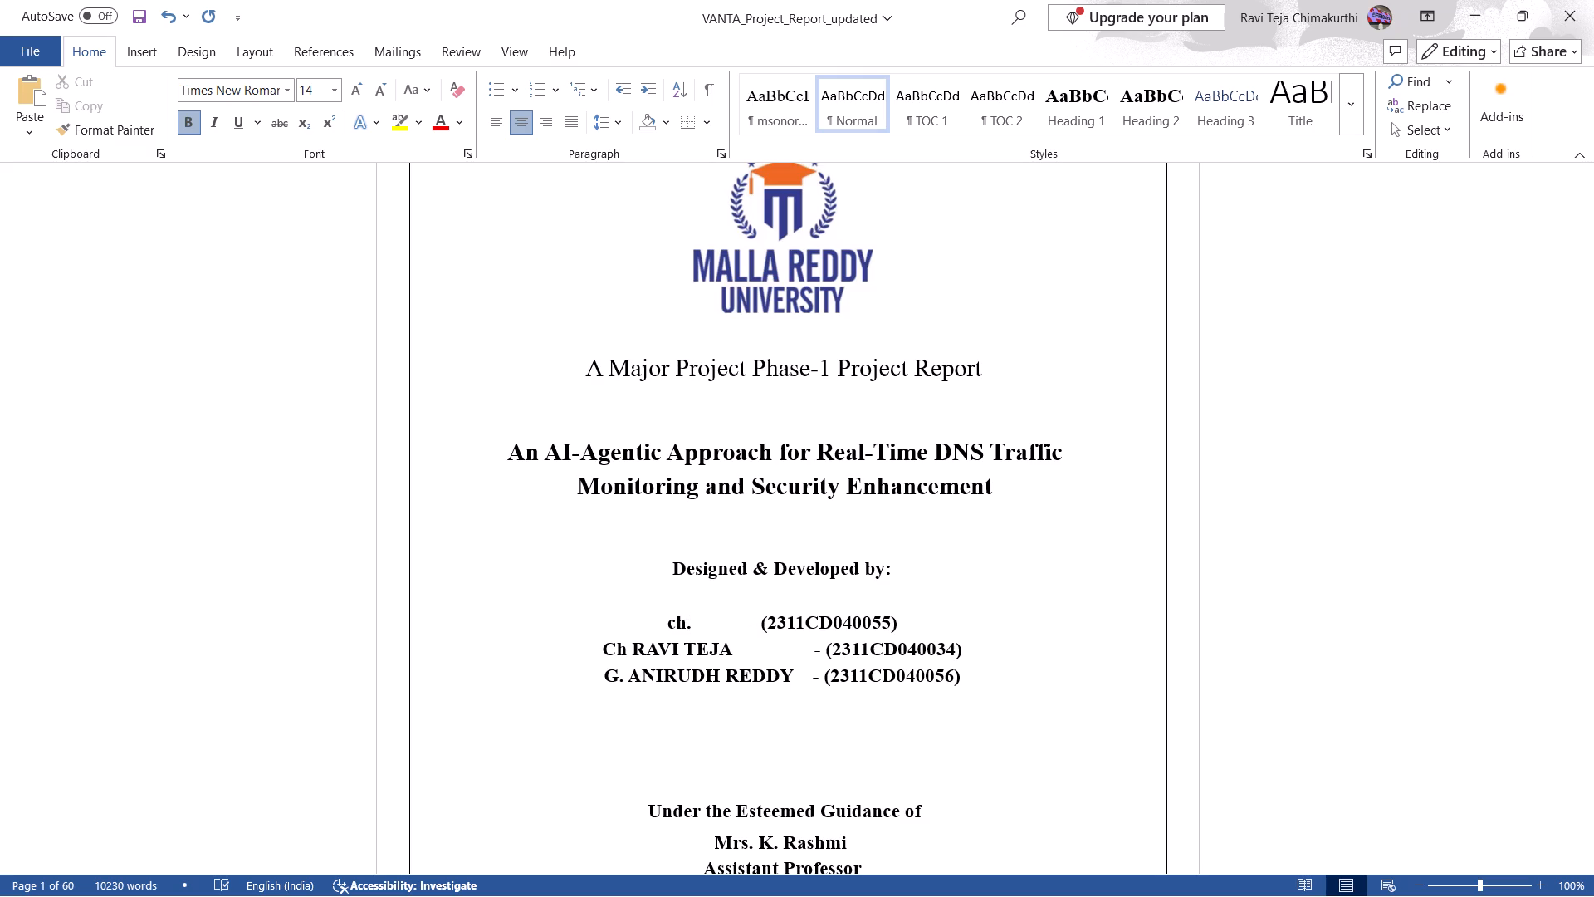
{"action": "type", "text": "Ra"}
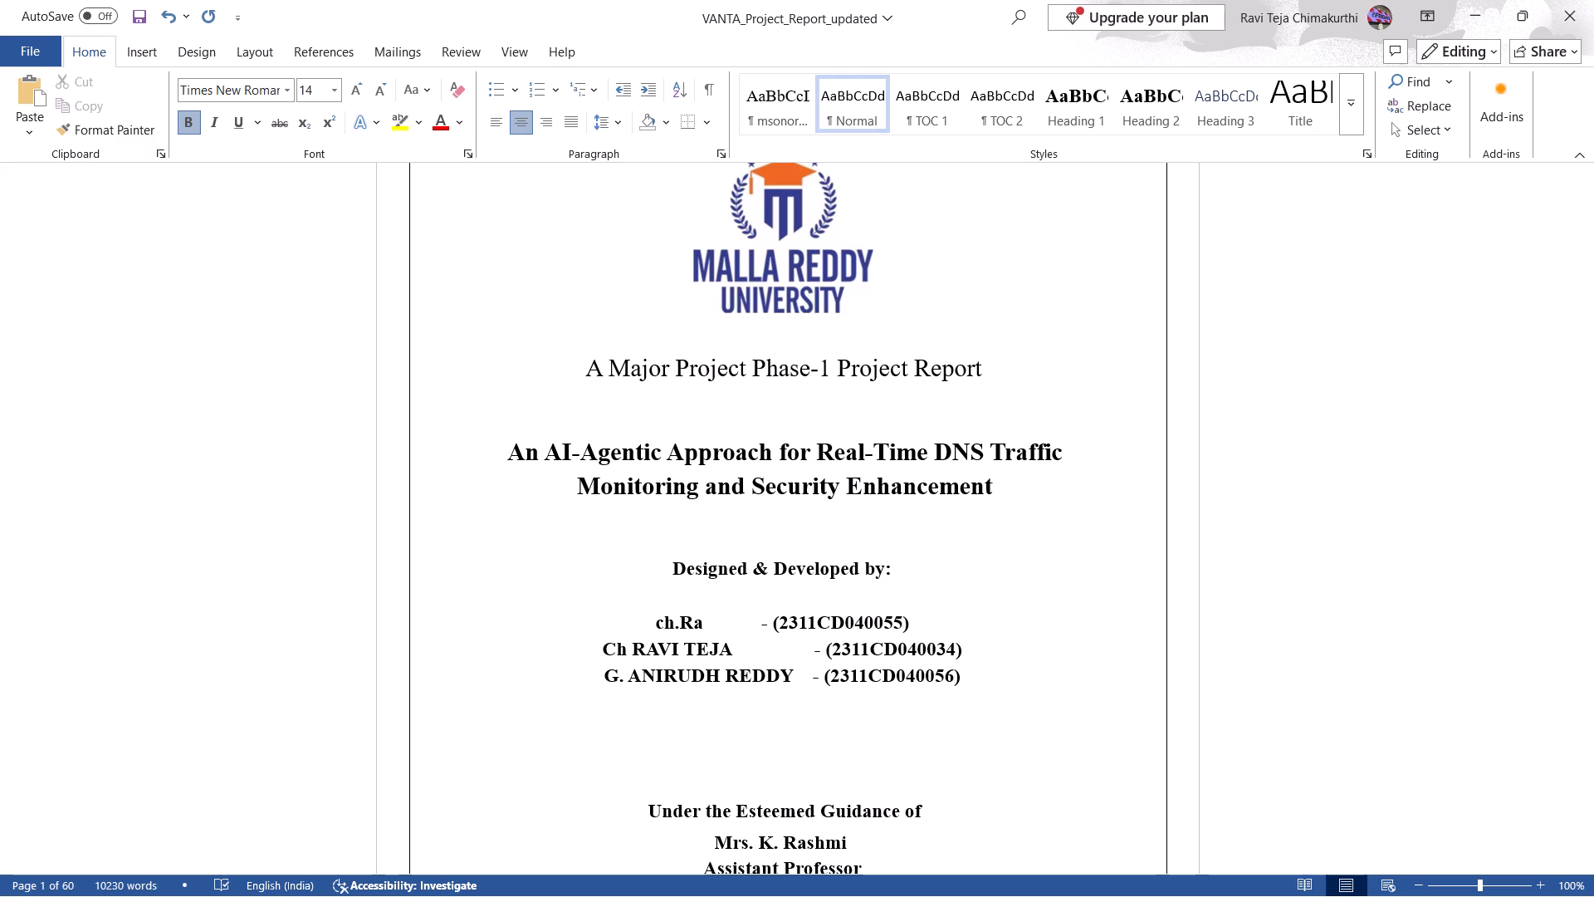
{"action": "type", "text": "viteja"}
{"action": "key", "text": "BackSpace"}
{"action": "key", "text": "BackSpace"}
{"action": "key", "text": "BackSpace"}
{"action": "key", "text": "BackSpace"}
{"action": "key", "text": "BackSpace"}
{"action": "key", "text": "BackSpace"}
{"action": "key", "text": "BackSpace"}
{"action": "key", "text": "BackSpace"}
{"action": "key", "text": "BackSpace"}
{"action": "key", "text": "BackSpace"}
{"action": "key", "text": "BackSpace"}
Enter the second listed developer's name in the emptied first row, starting with "Ch" and putting the given name in capitals.
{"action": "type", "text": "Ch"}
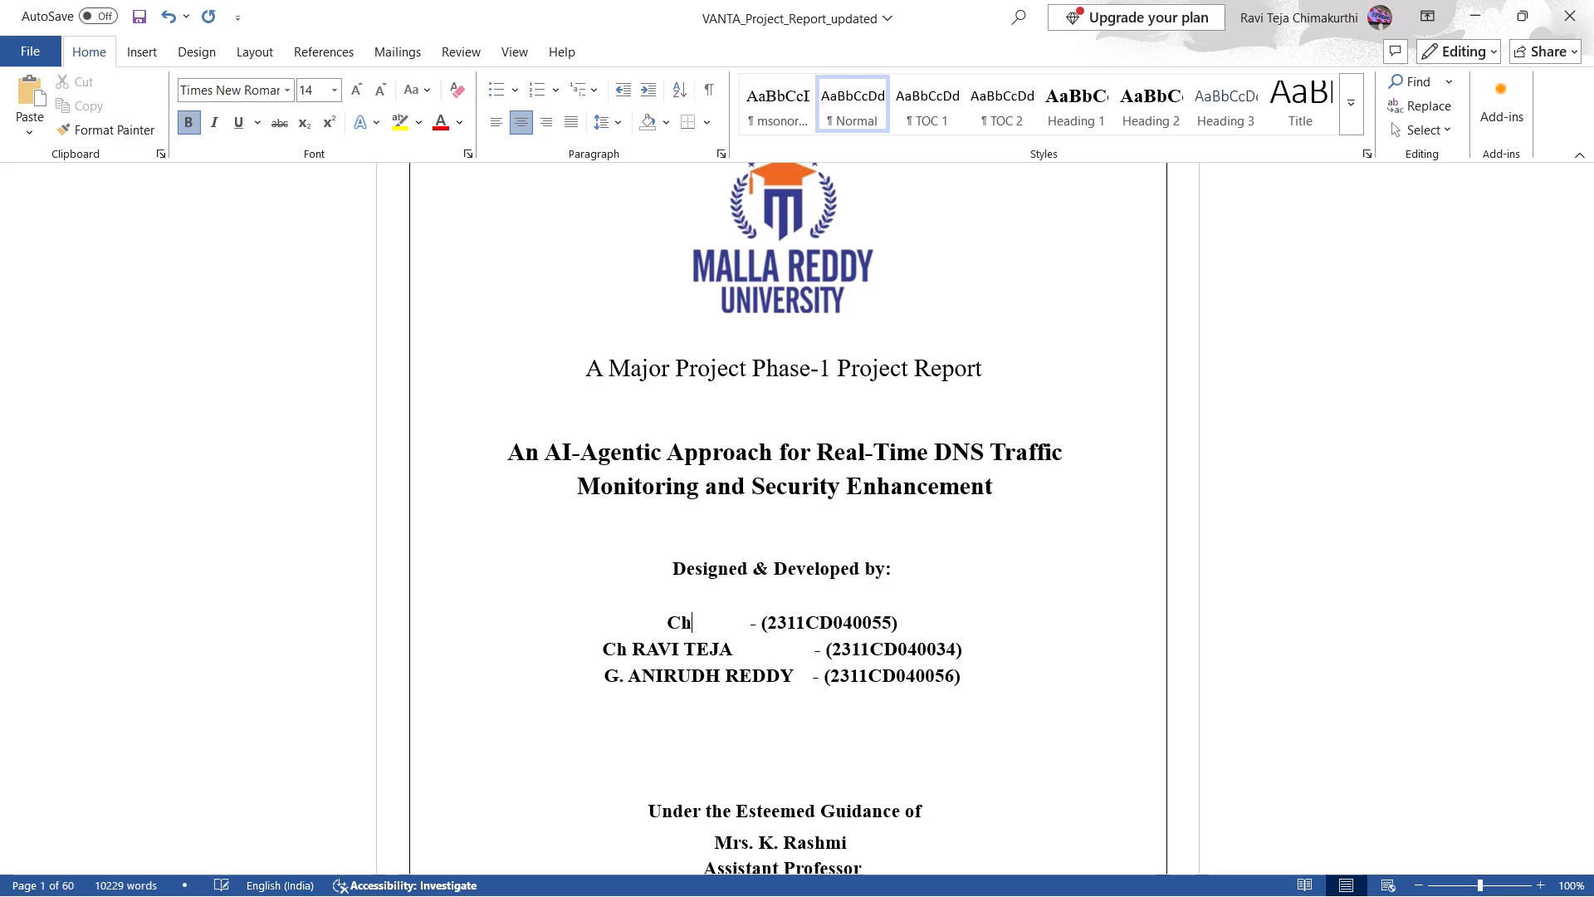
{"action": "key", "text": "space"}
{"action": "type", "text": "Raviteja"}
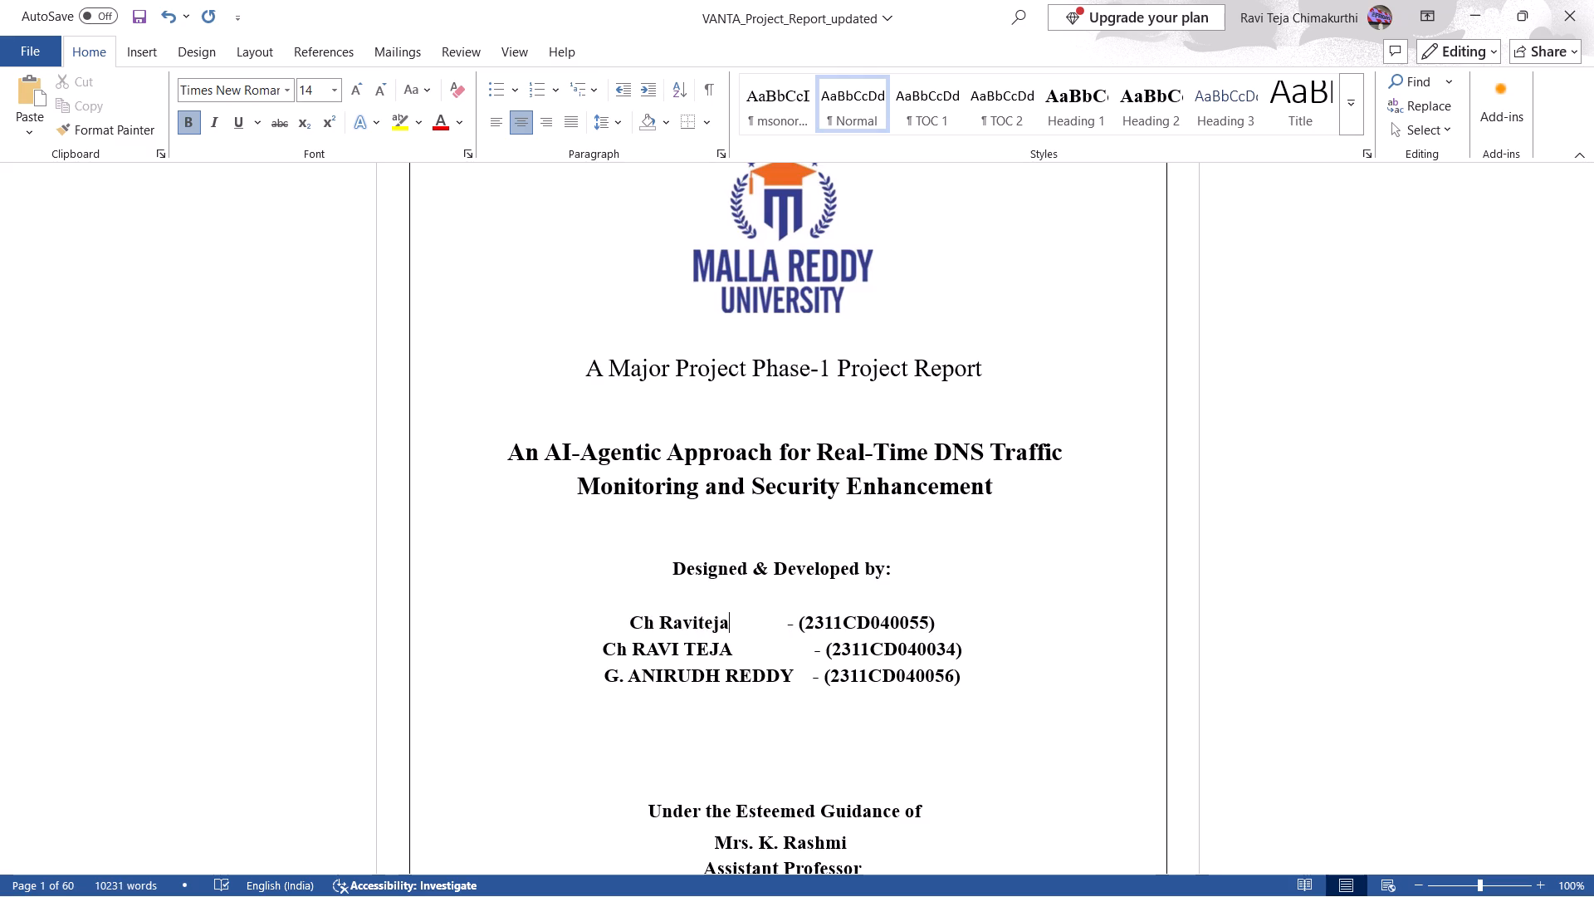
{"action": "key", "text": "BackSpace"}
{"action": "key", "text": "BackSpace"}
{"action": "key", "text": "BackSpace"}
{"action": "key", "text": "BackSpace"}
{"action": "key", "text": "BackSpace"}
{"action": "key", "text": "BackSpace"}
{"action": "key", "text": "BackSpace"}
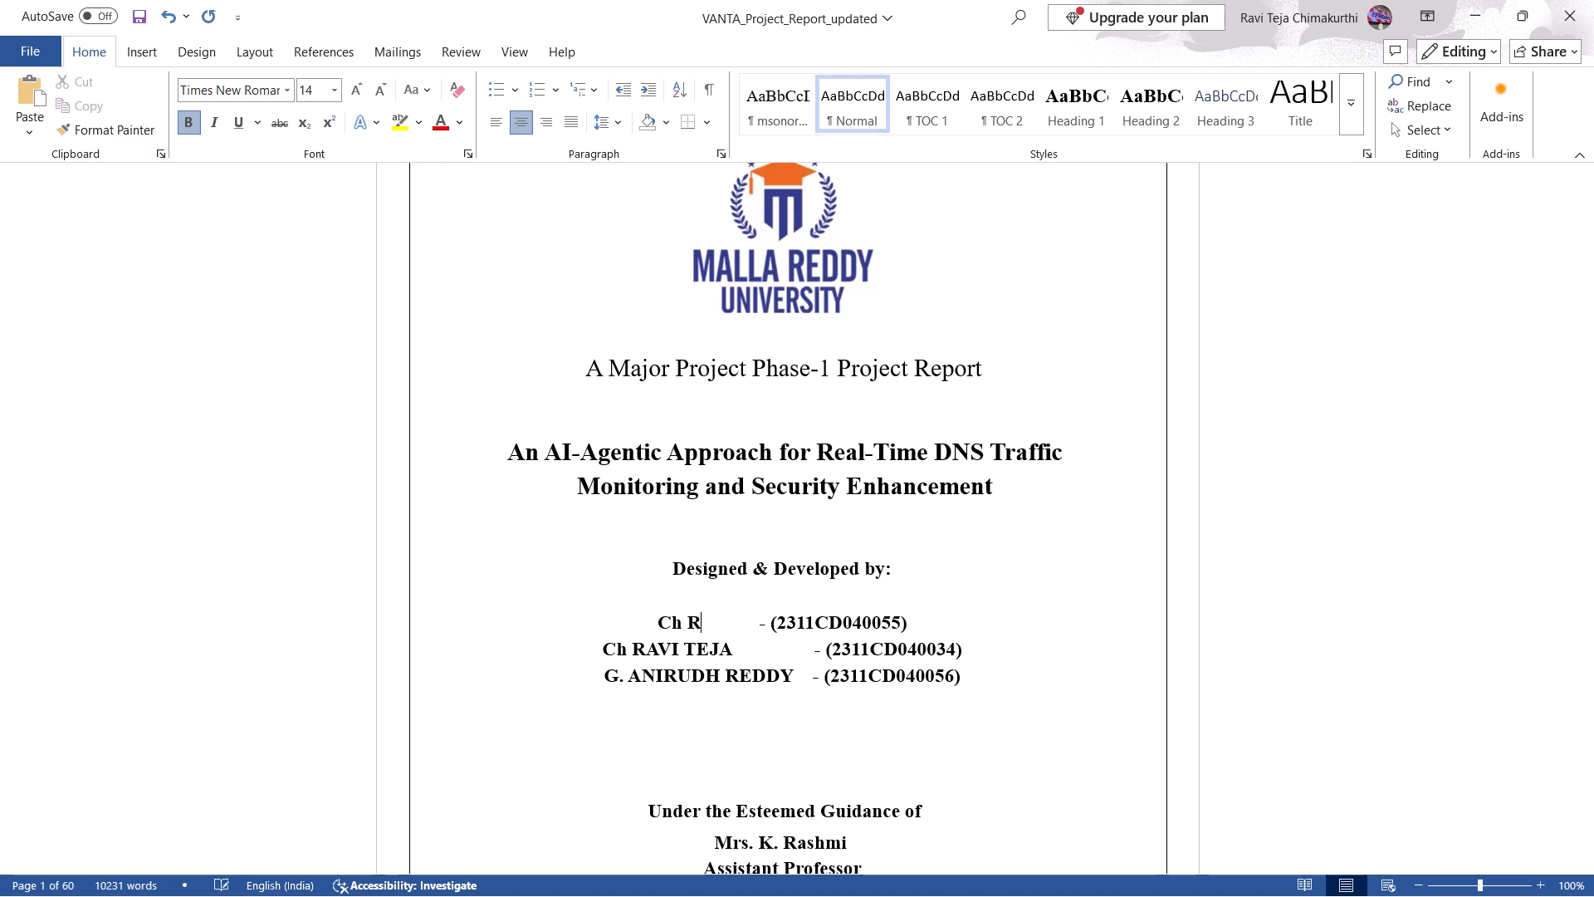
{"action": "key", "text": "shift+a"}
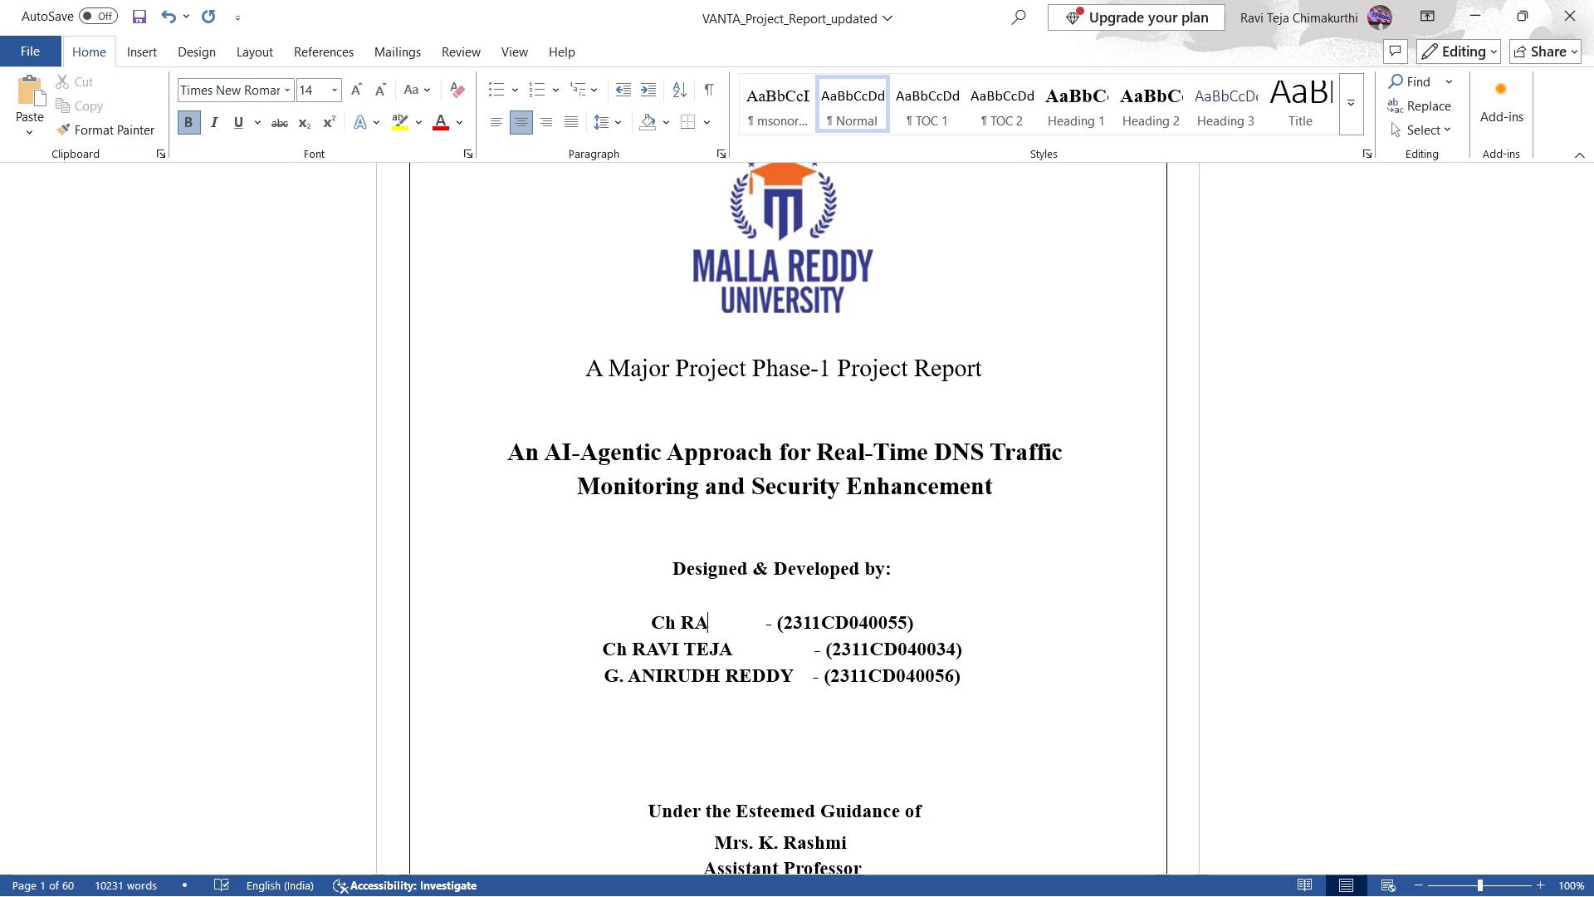
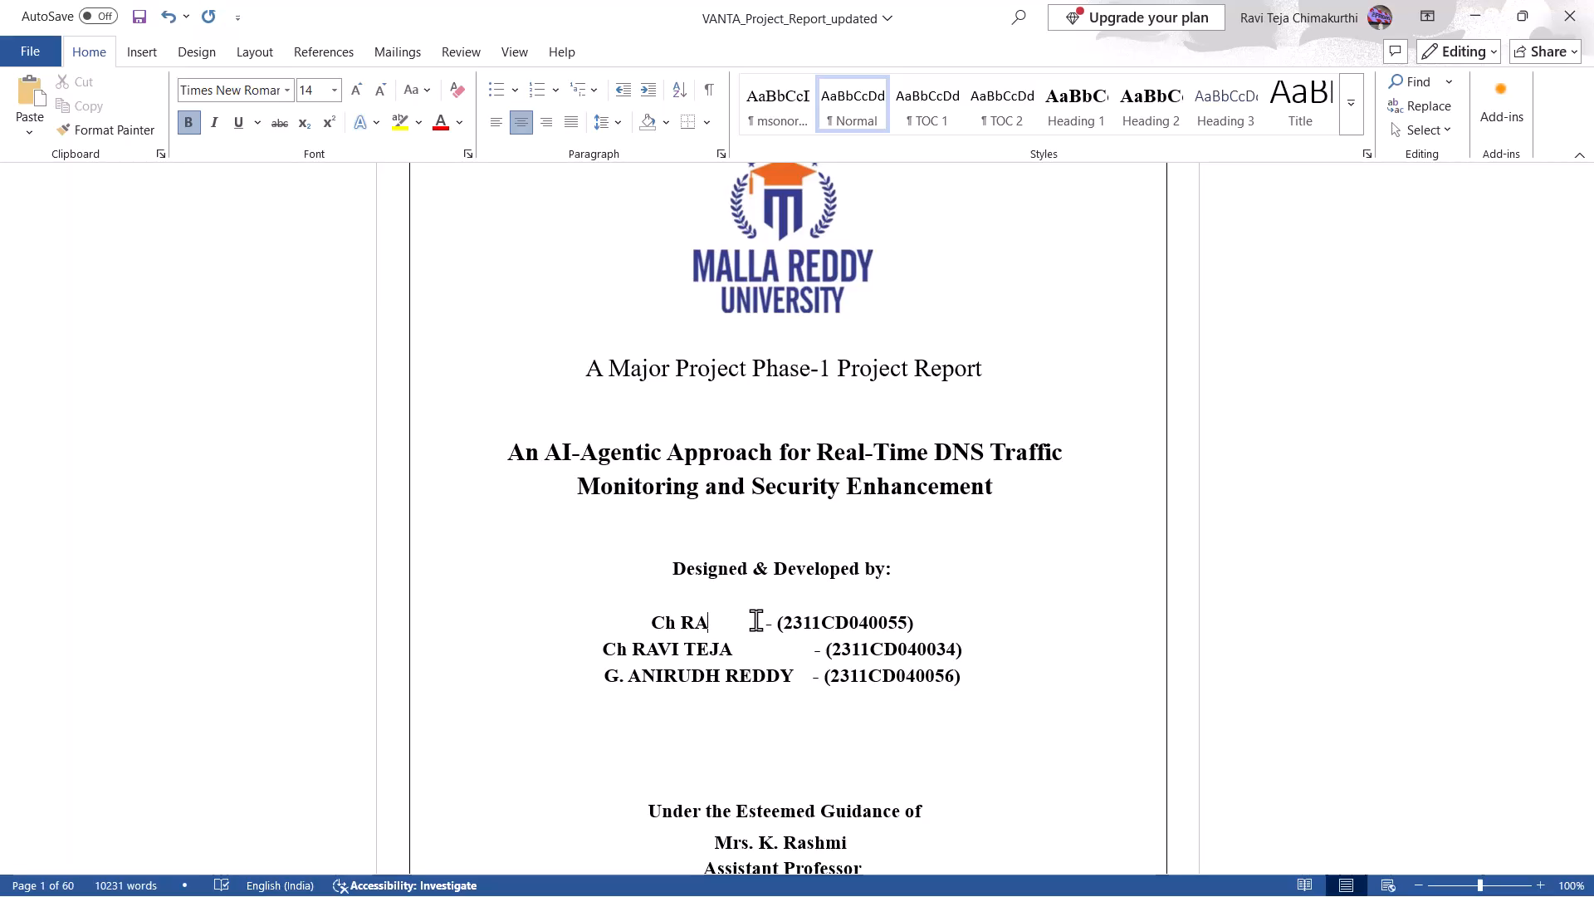
Undo all the edits to the first listed developer's name under "Designed & Developed by", back to the originally opened version.
{"action": "key", "text": "ctrl+z"}
{"action": "key", "text": "ctrl+z"}
{"action": "key", "text": "ctrl+z"}
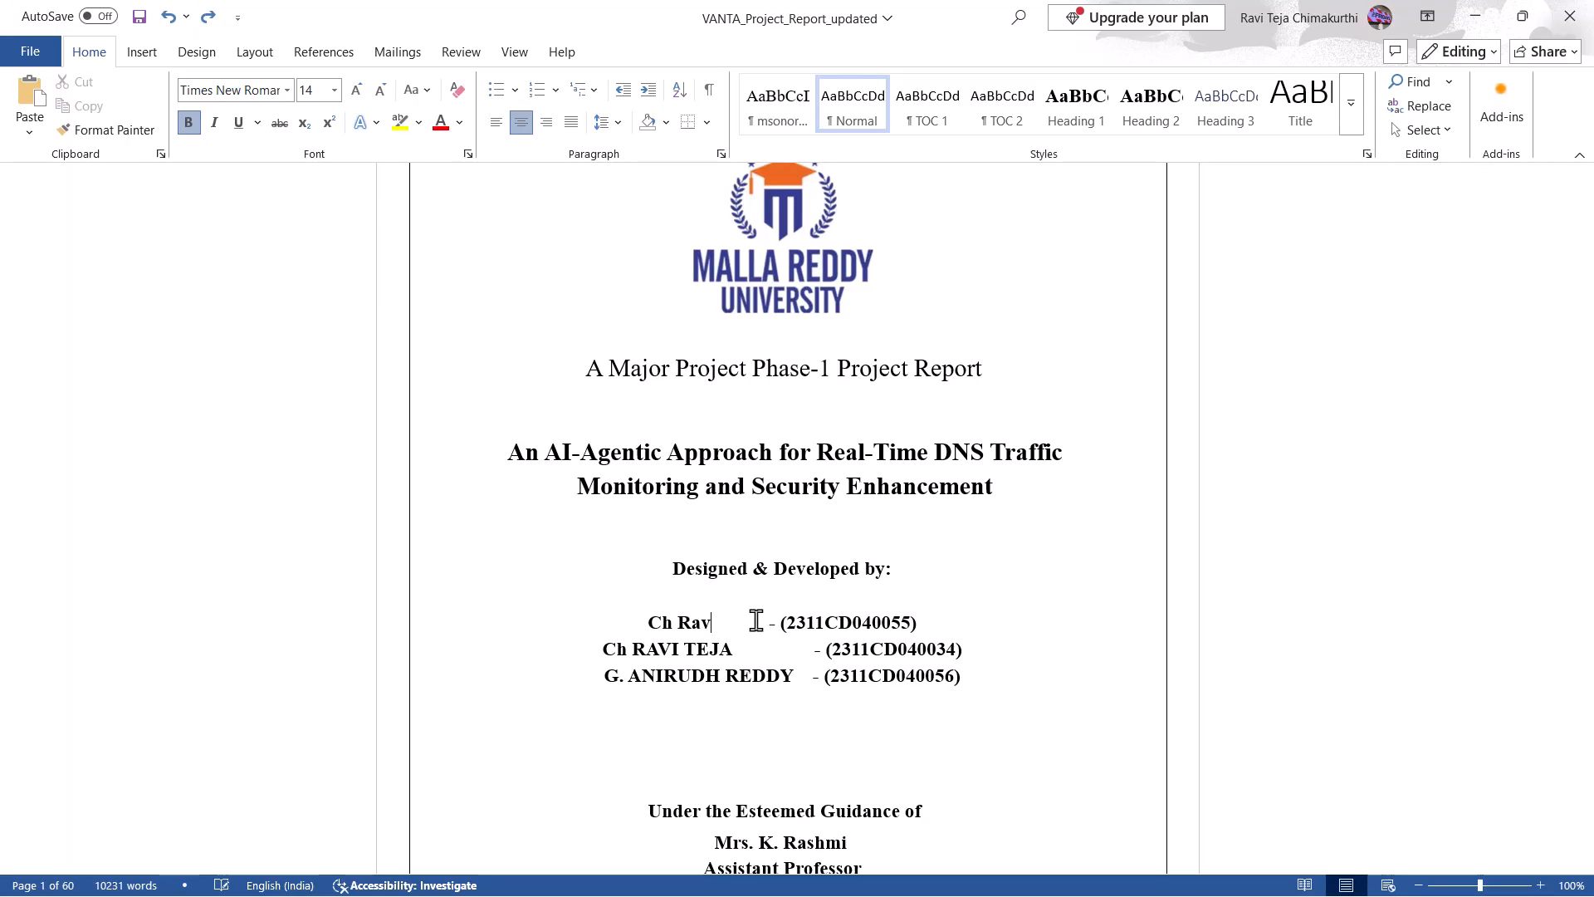
{"action": "key", "text": "ctrl+z"}
{"action": "key", "text": "ctrl+z"}
{"action": "key", "text": "ctrl+z"}
{"action": "key", "text": "ctrl+z"}
{"action": "key", "text": "ctrl+z"}
{"action": "key", "text": "ctrl+z"}
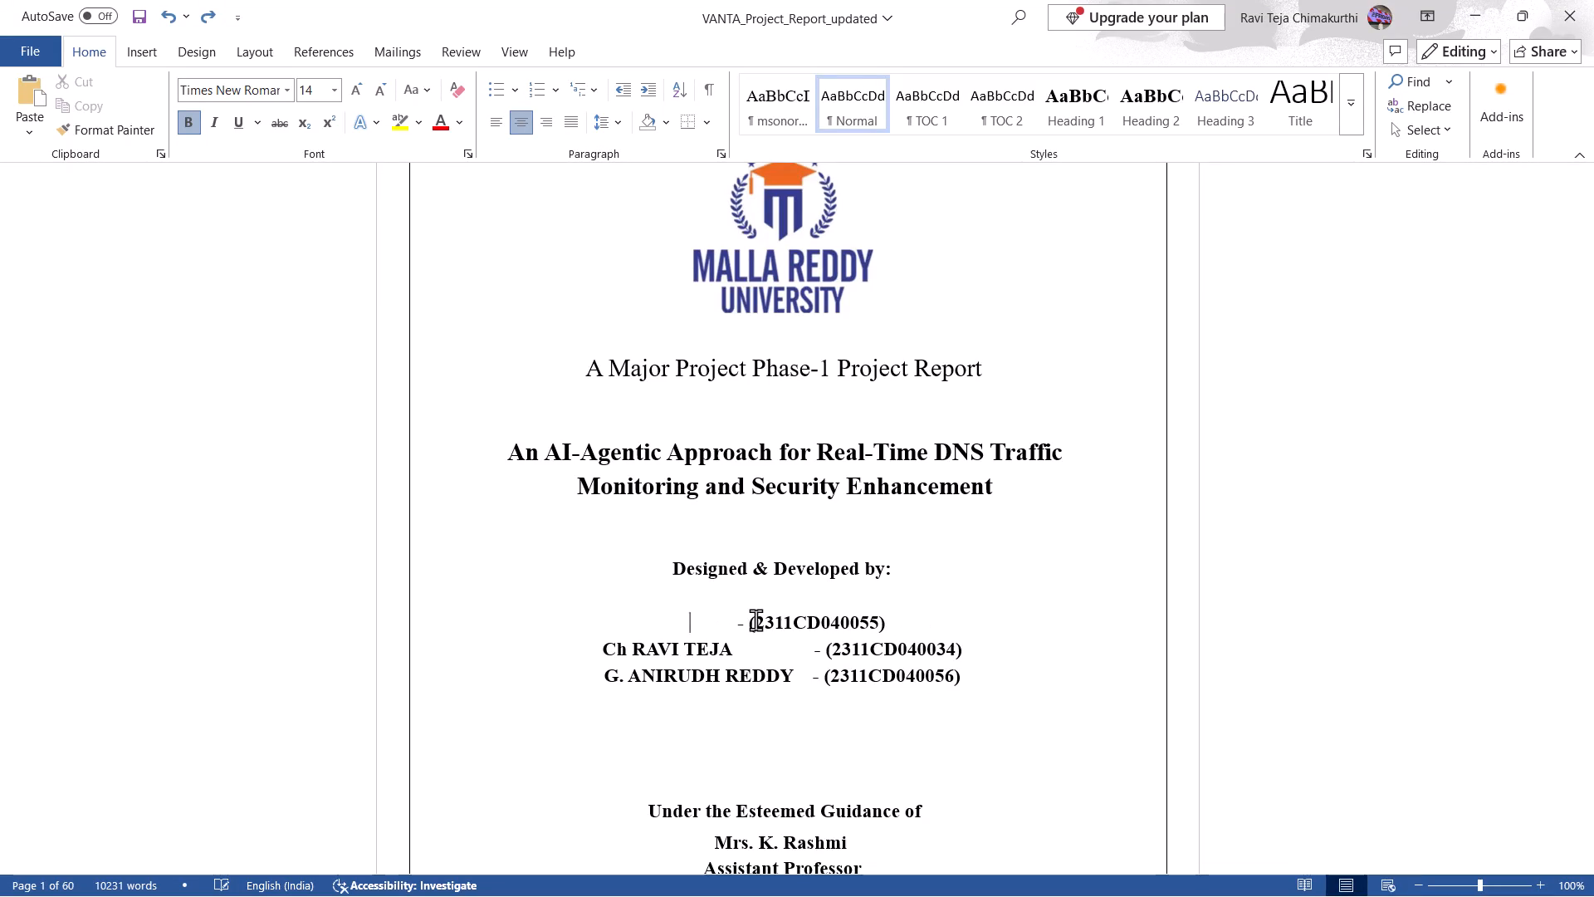
{"action": "key", "text": "ctrl+z"}
{"action": "key", "text": "ctrl+z"}
{"action": "key", "text": "ctrl+z"}
{"action": "key", "text": "ctrl+z"}
{"action": "key", "text": "ctrl+z"}
{"action": "key", "text": "ctrl+z"}
{"action": "key", "text": "ctrl+z"}
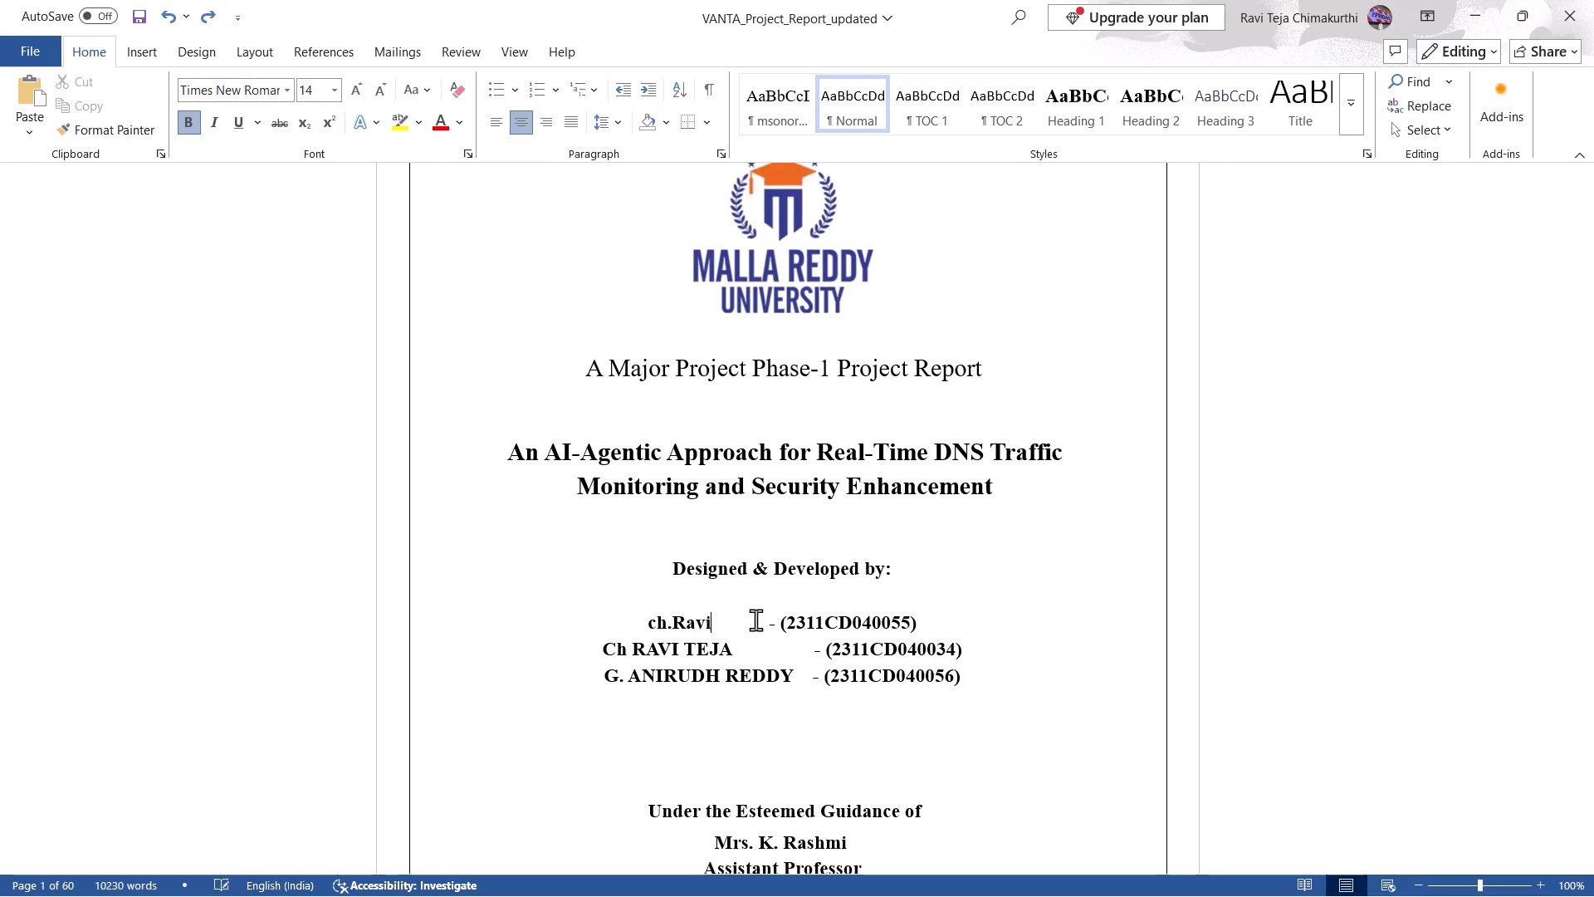
{"action": "key", "text": "ctrl+z"}
{"action": "key", "text": "ctrl+z"}
{"action": "key", "text": "ctrl+z"}
{"action": "key", "text": "ctrl+z"}
{"action": "key", "text": "ctrl+z"}
{"action": "key", "text": "ctrl+z"}
{"action": "key", "text": "ctrl+z"}
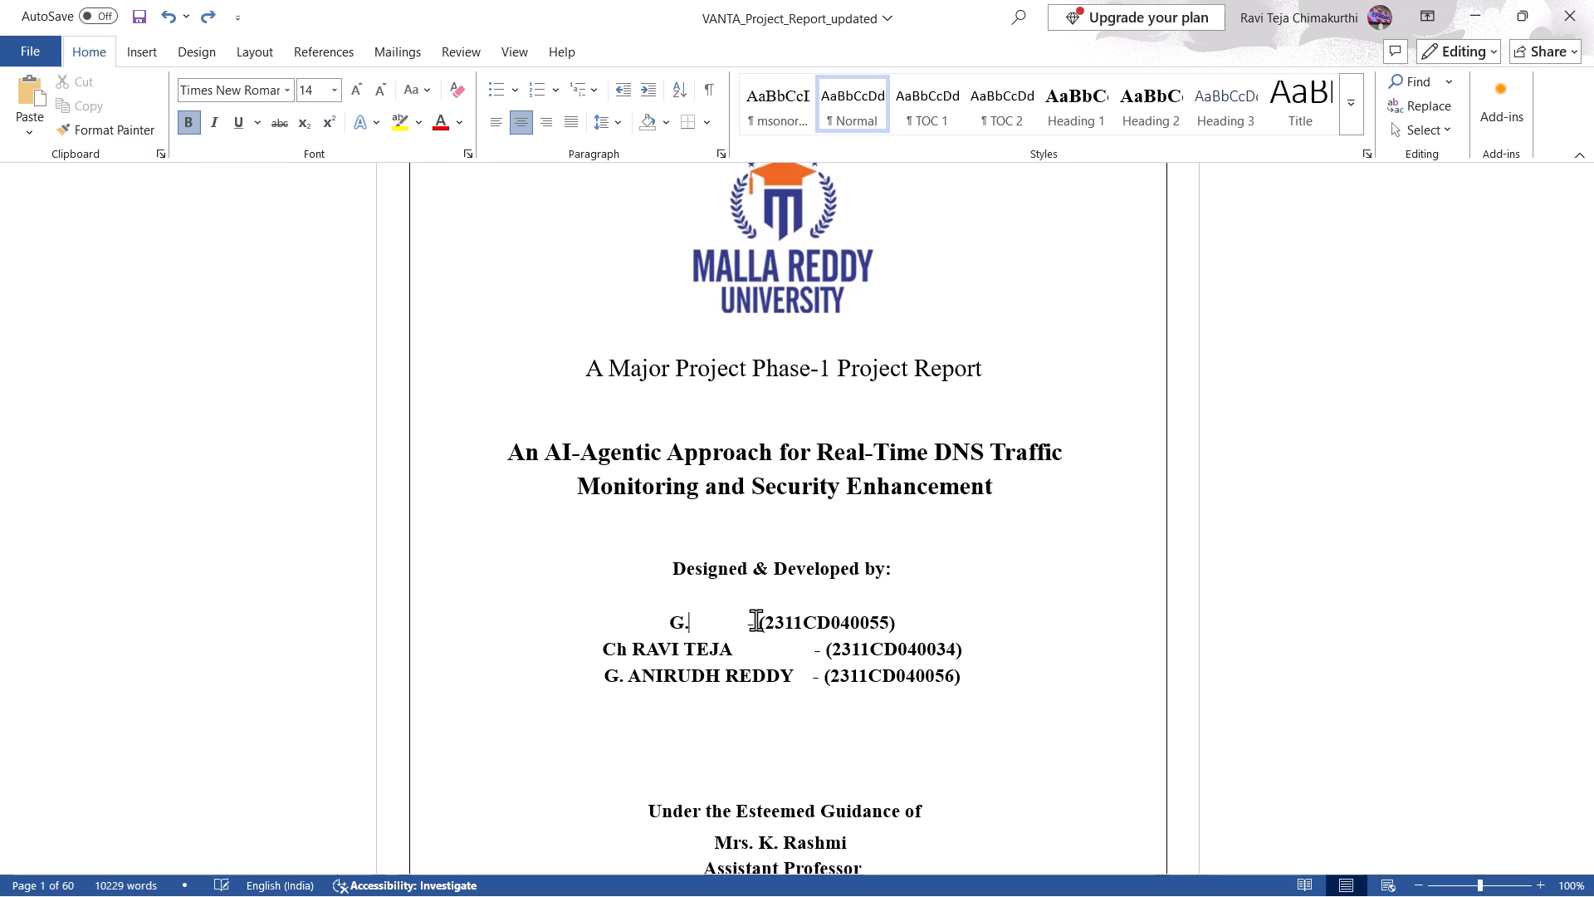
{"action": "key", "text": "ctrl+z"}
{"action": "key", "text": "ctrl+z"}
{"action": "key", "text": "ctrl+z"}
{"action": "key", "text": "ctrl+z"}
{"action": "key", "text": "ctrl+z"}
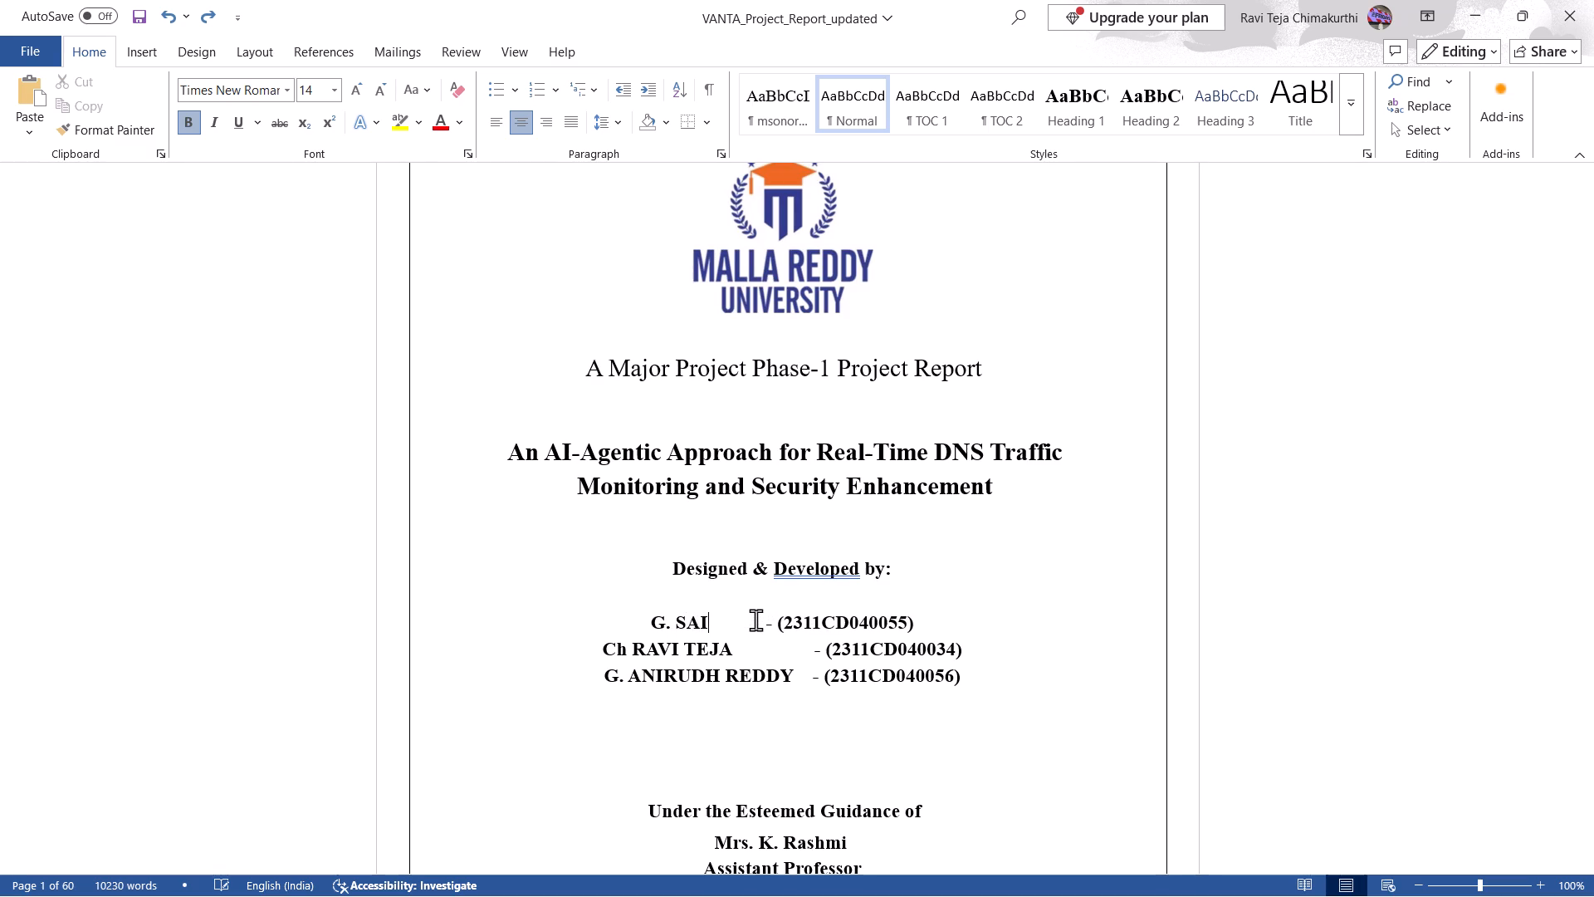
{"action": "key", "text": "ctrl+z"}
{"action": "key", "text": "ctrl+z"}
{"action": "key", "text": "ctrl+z"}
{"action": "key", "text": "ctrl+z"}
{"action": "key", "text": "ctrl+z"}
{"action": "key", "text": "ctrl+z"}
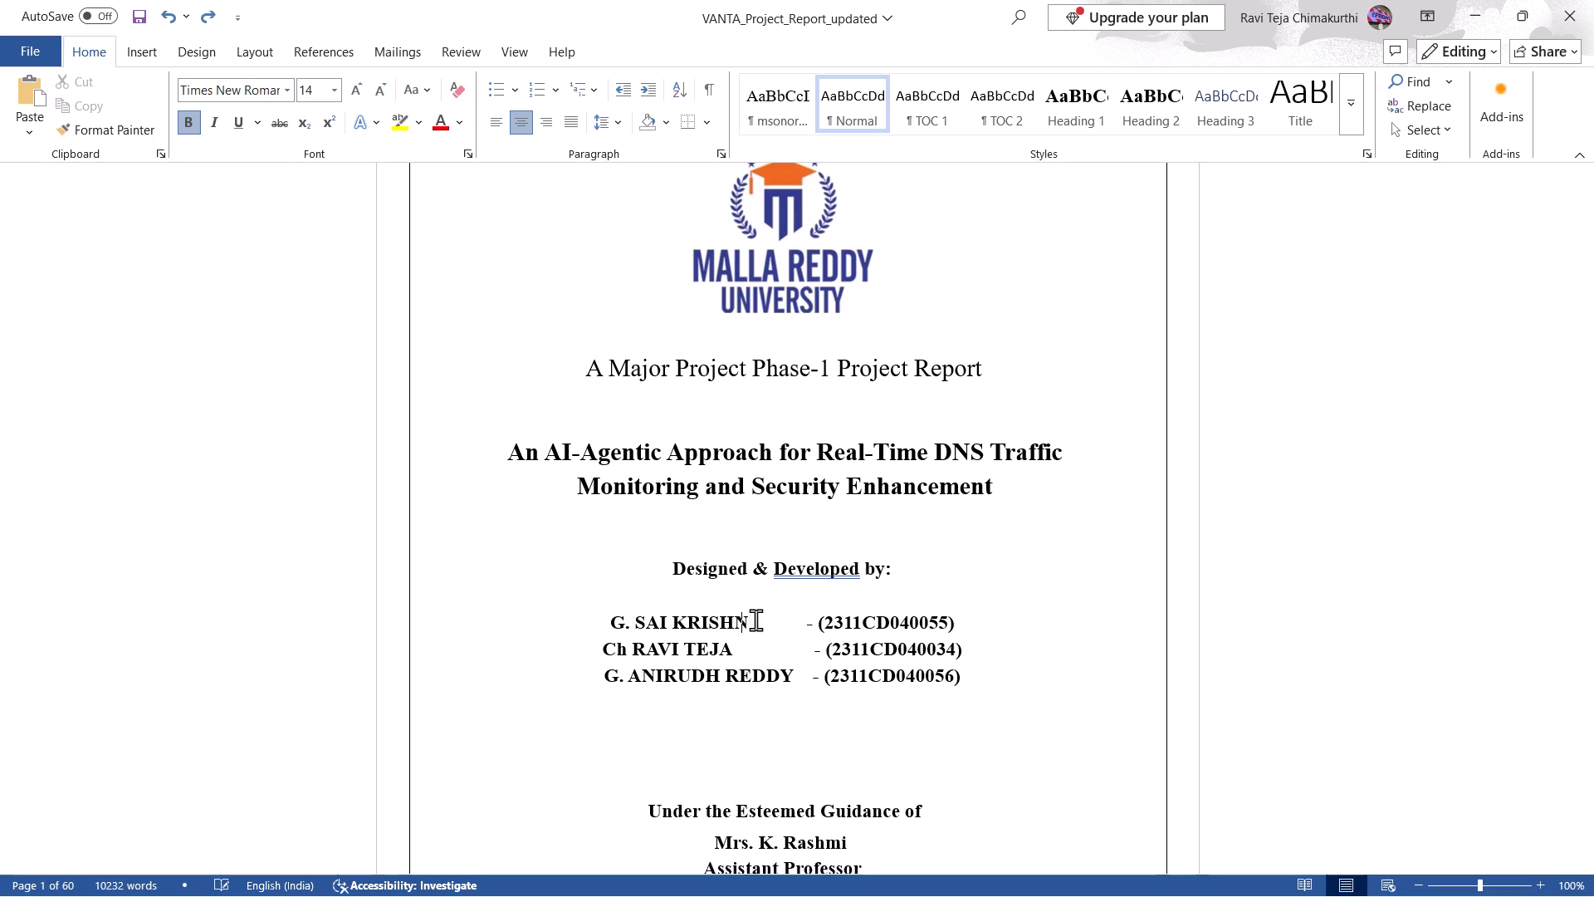
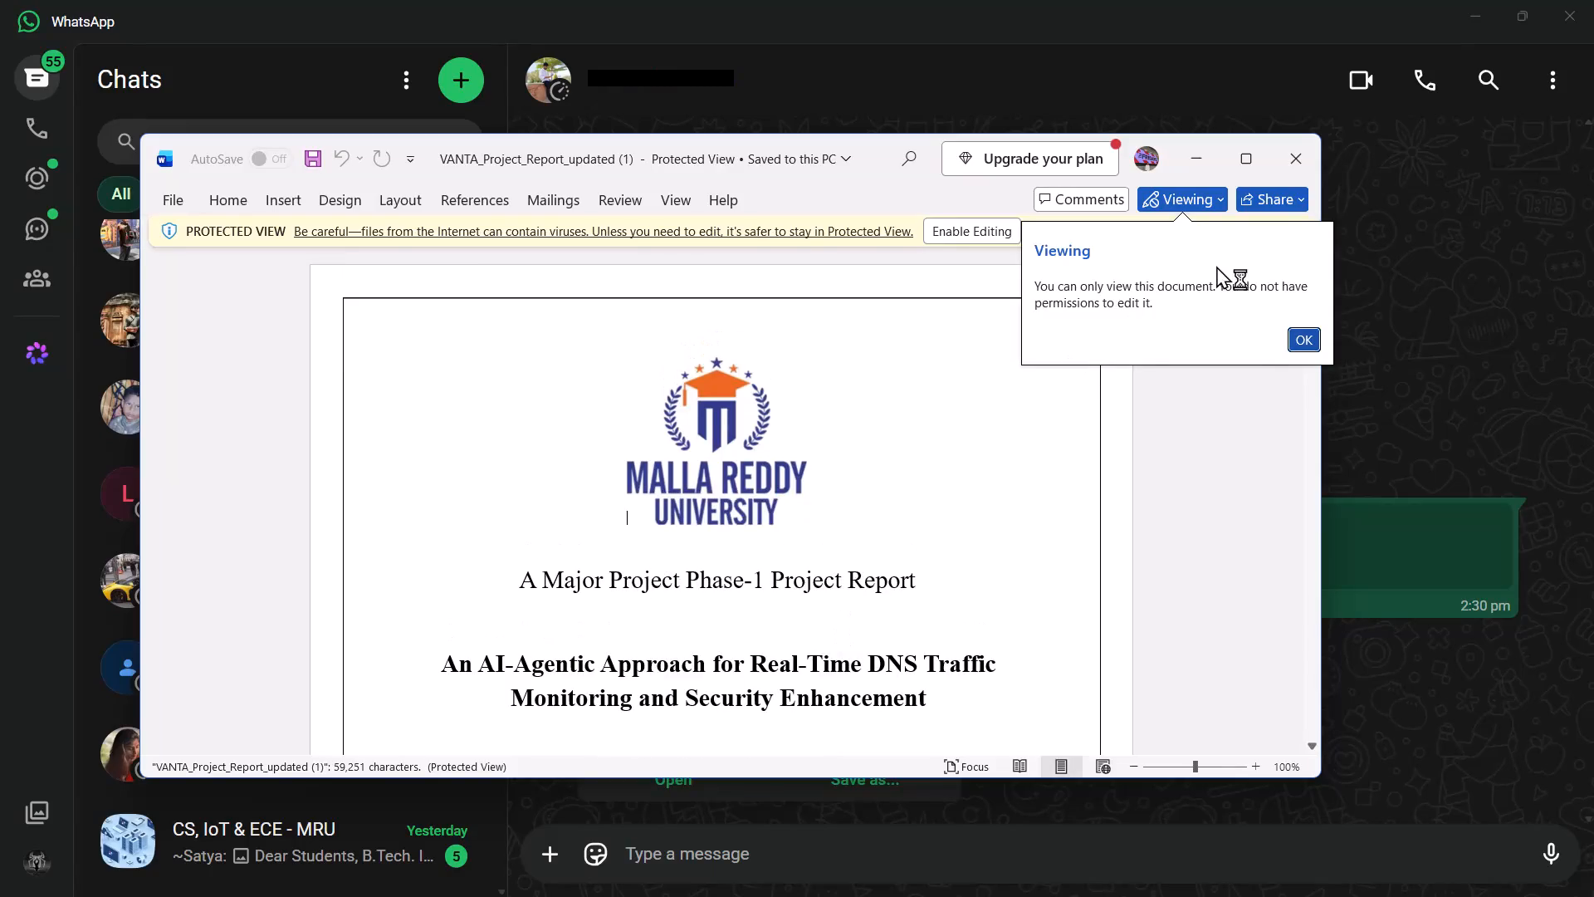
Maximize the newly opened VANTA_Project_Report_updated (1) document and examine its title page and certificate page, including the developer and guide details.
{"action": "left_click", "coordinate": [1299, 333]}
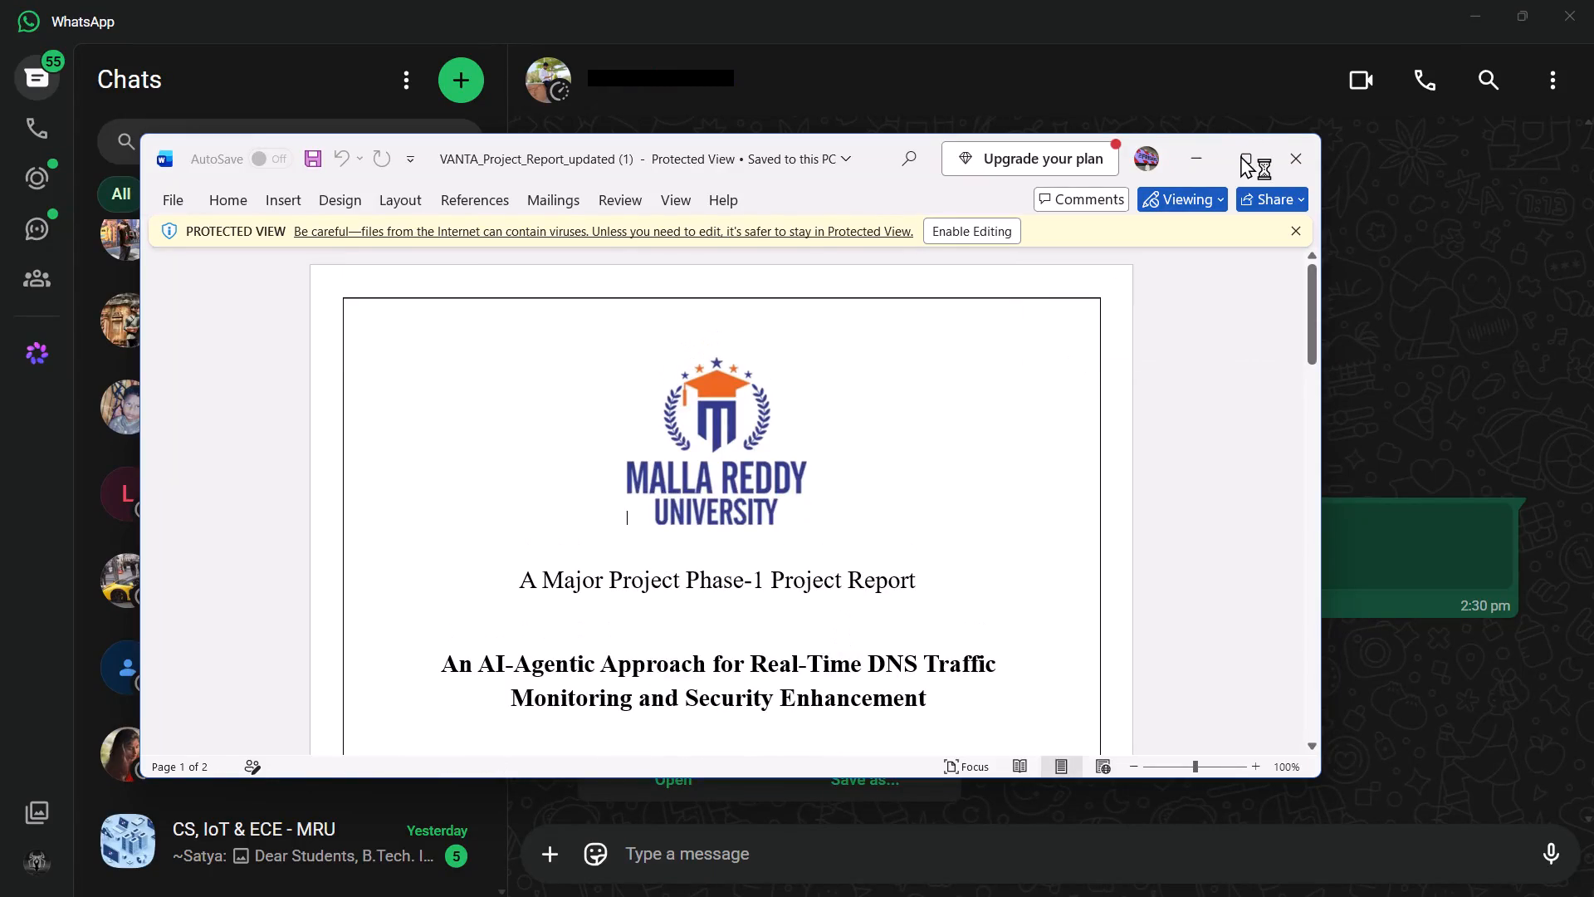
{"action": "left_click", "coordinate": [1240, 155]}
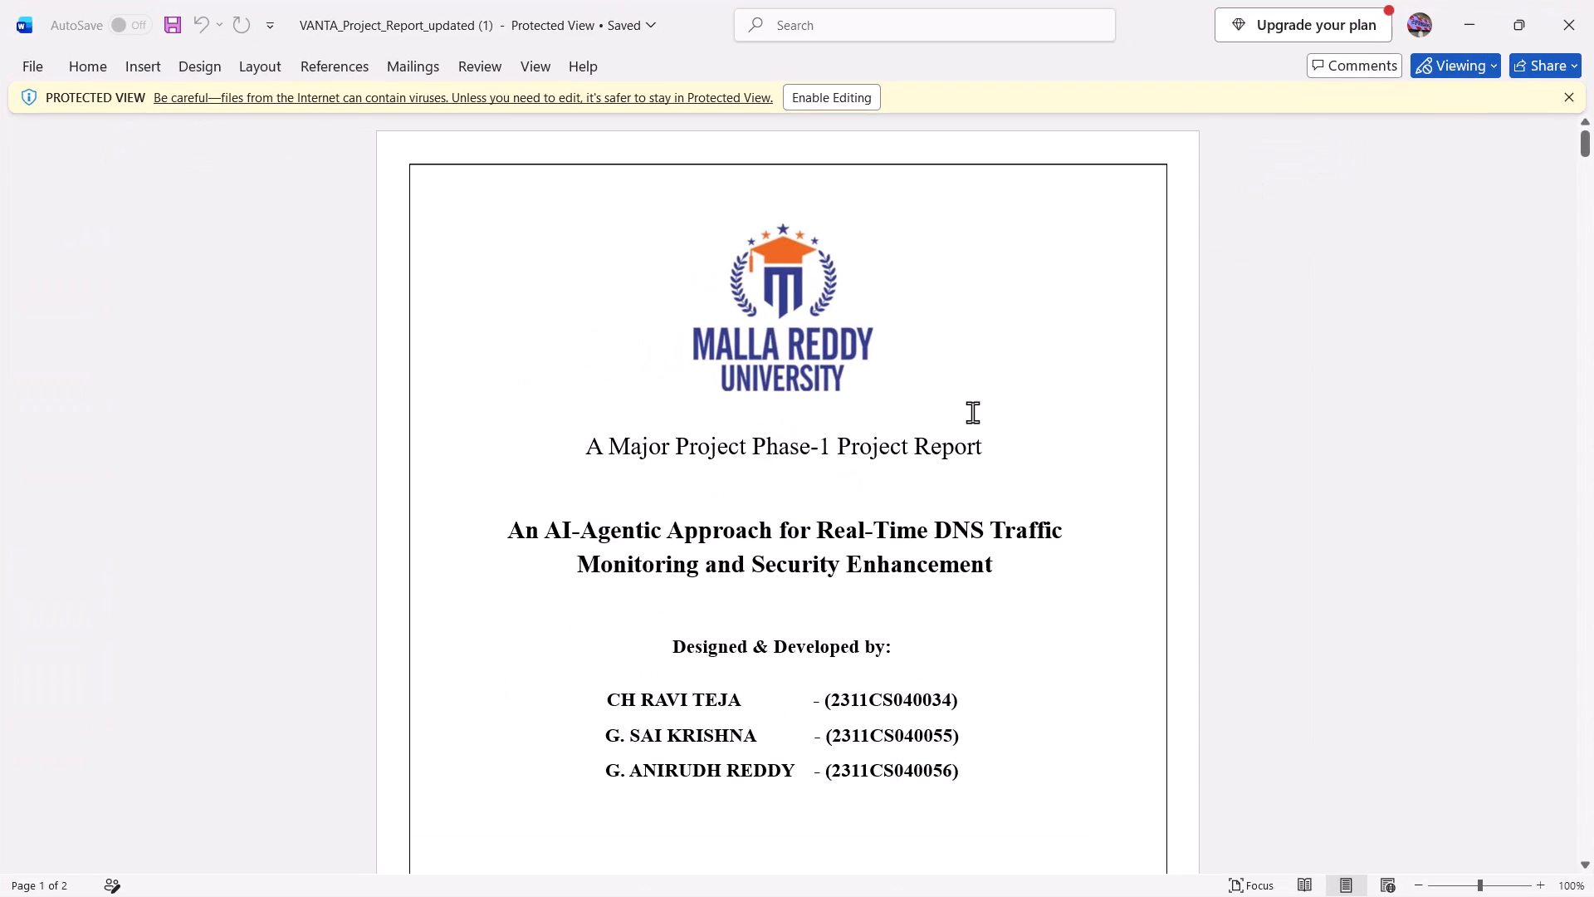
{"action": "scroll", "coordinate": [972, 412], "scroll_direction": "down", "scroll_amount": 1}
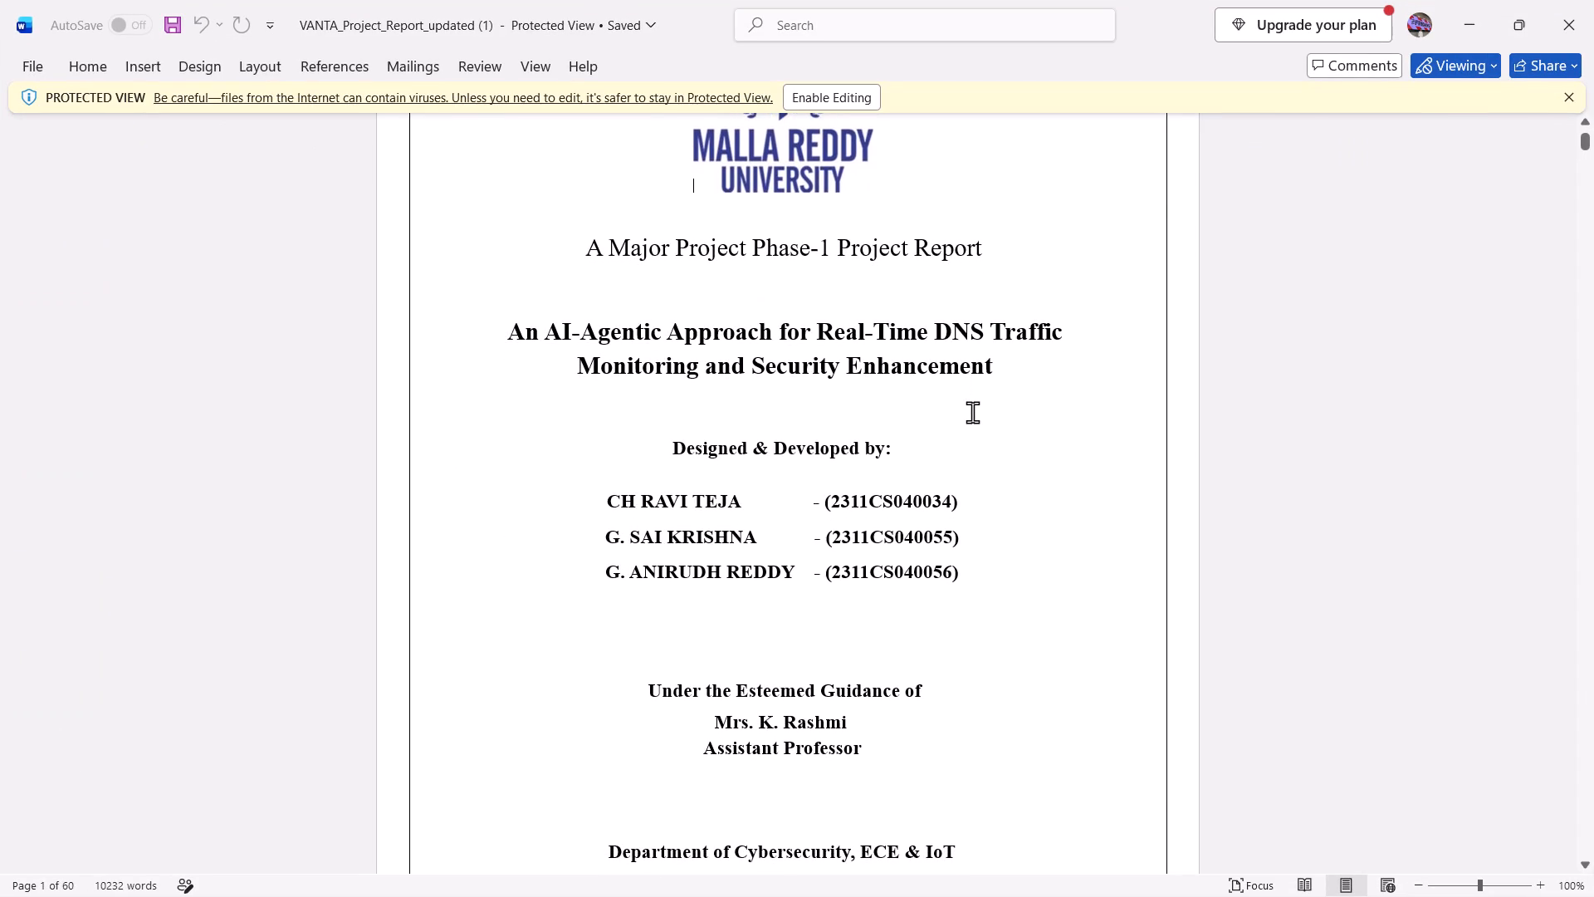
{"action": "scroll", "coordinate": [972, 412], "scroll_direction": "down", "scroll_amount": 2}
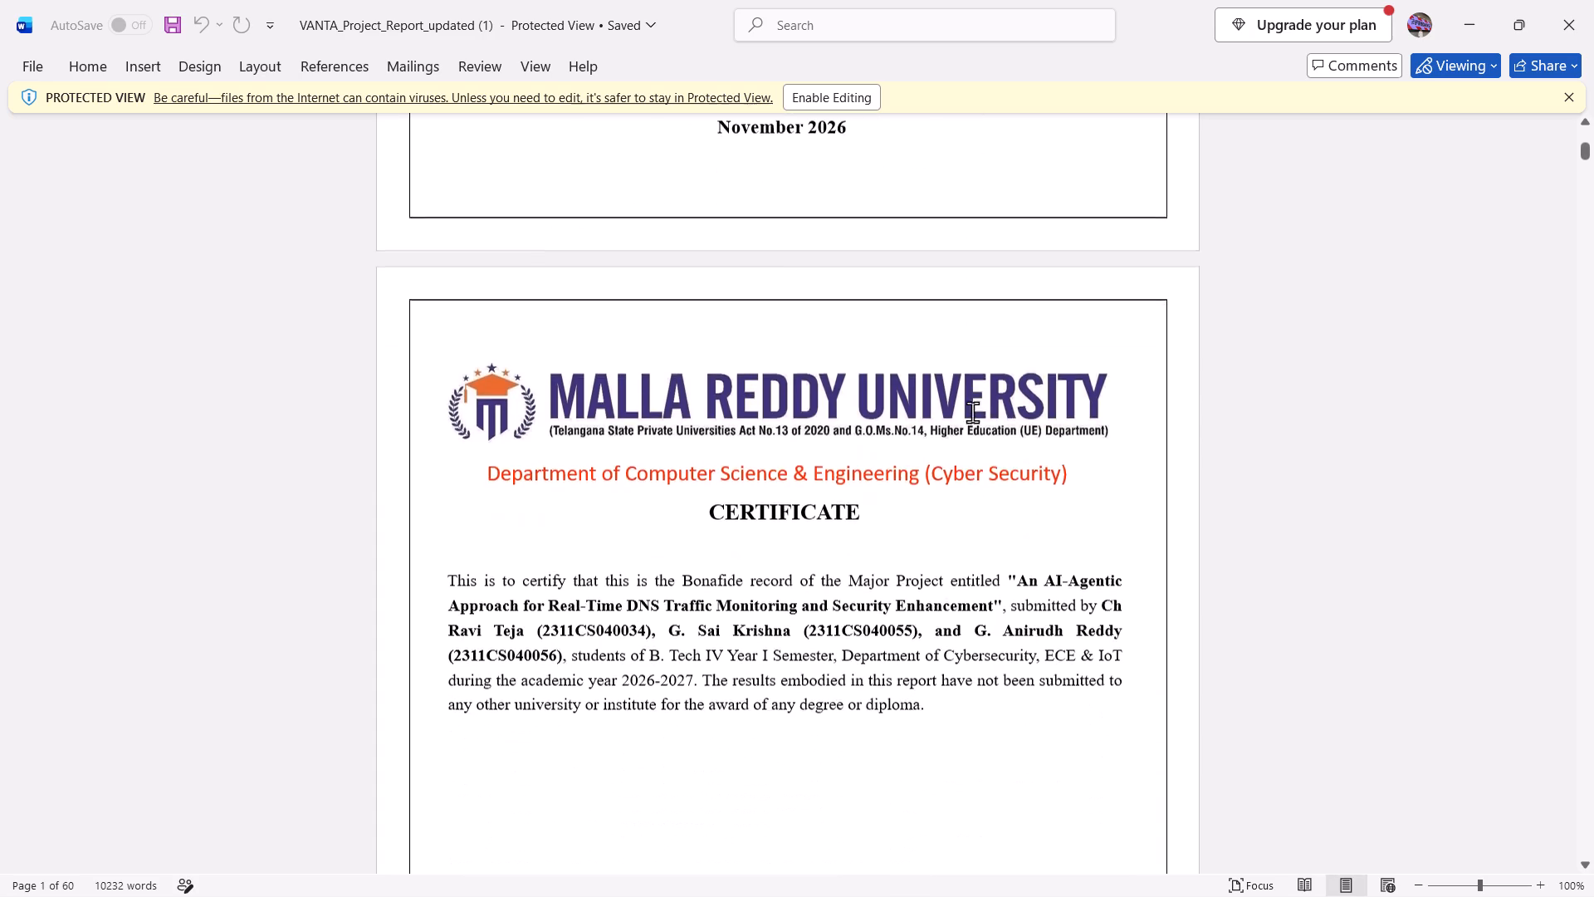
{"action": "scroll", "coordinate": [972, 412], "scroll_direction": "down", "scroll_amount": 2}
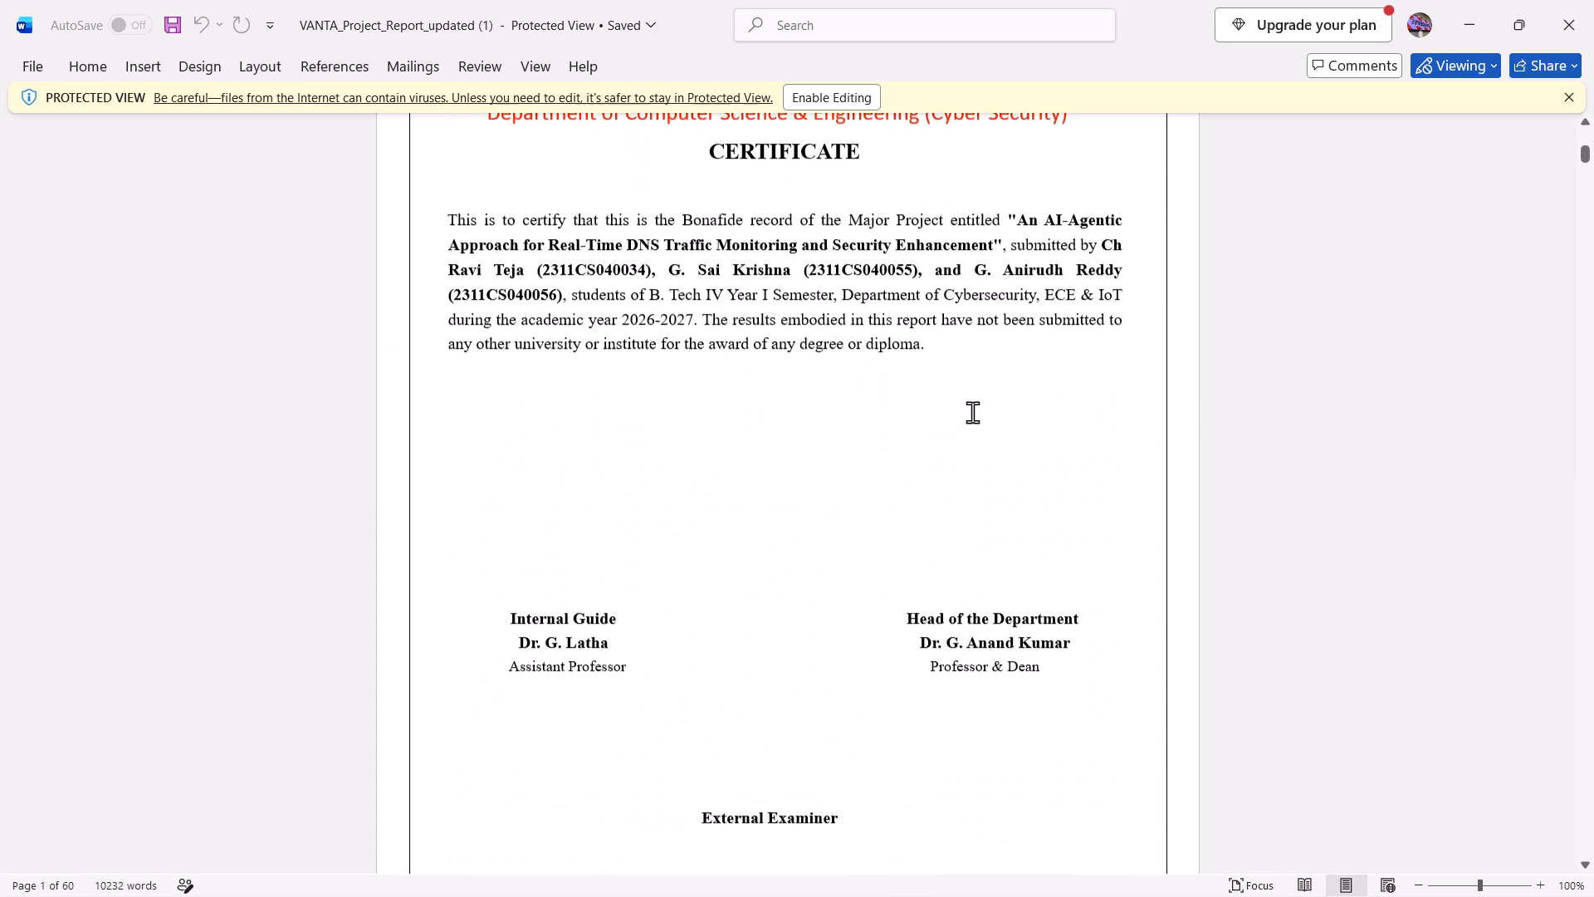
{"action": "scroll", "coordinate": [972, 412], "scroll_direction": "down", "scroll_amount": 2}
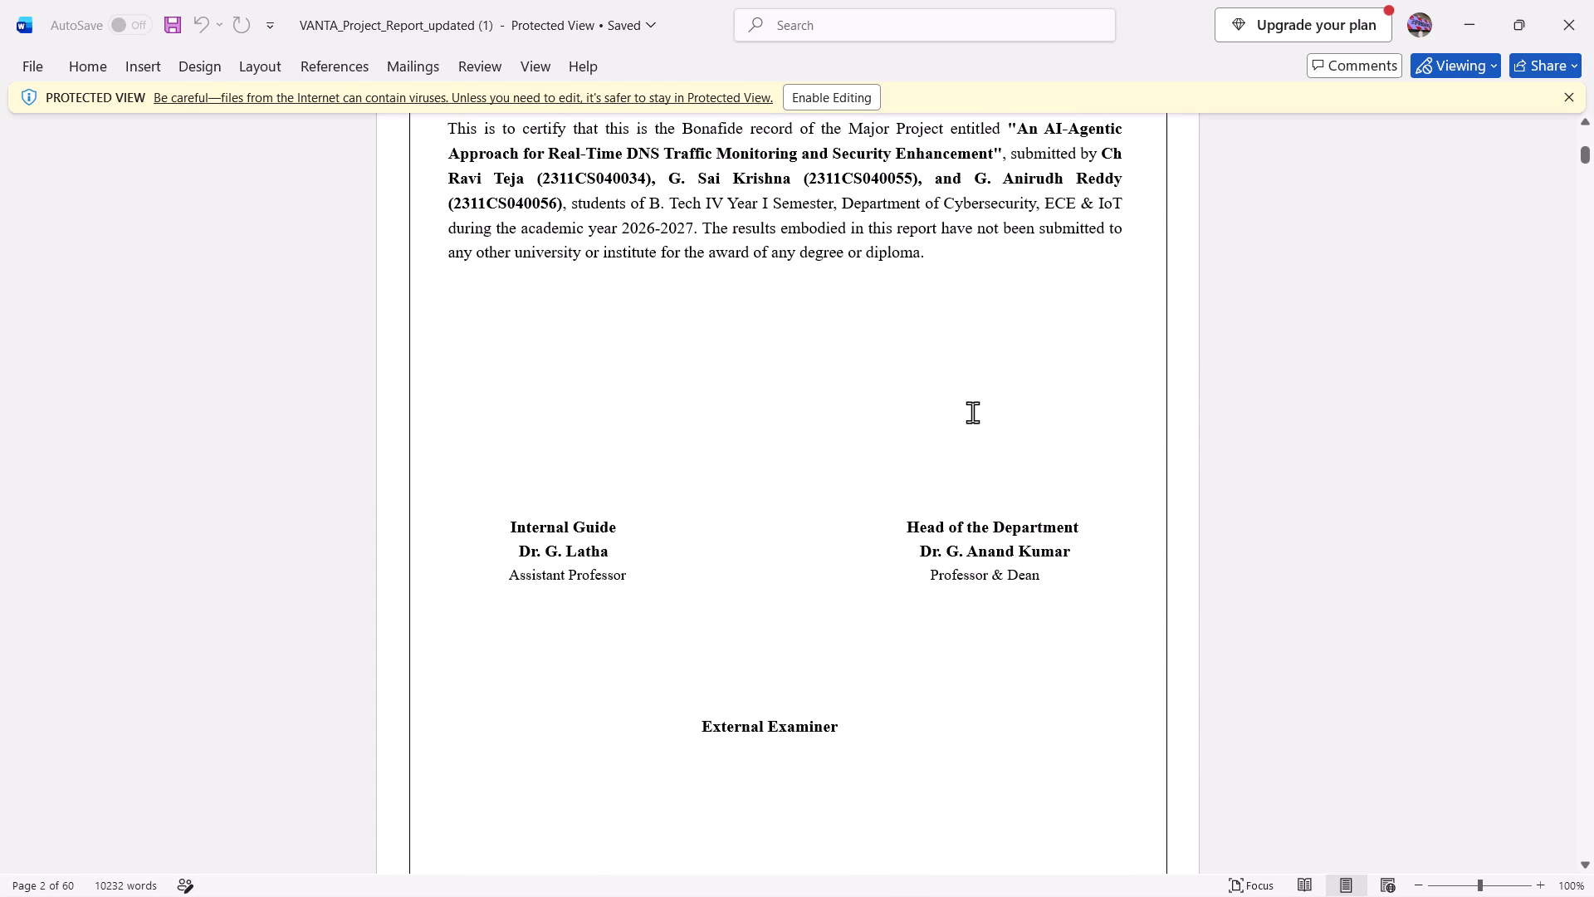
{"action": "scroll", "coordinate": [972, 412], "scroll_direction": "down", "scroll_amount": 1}
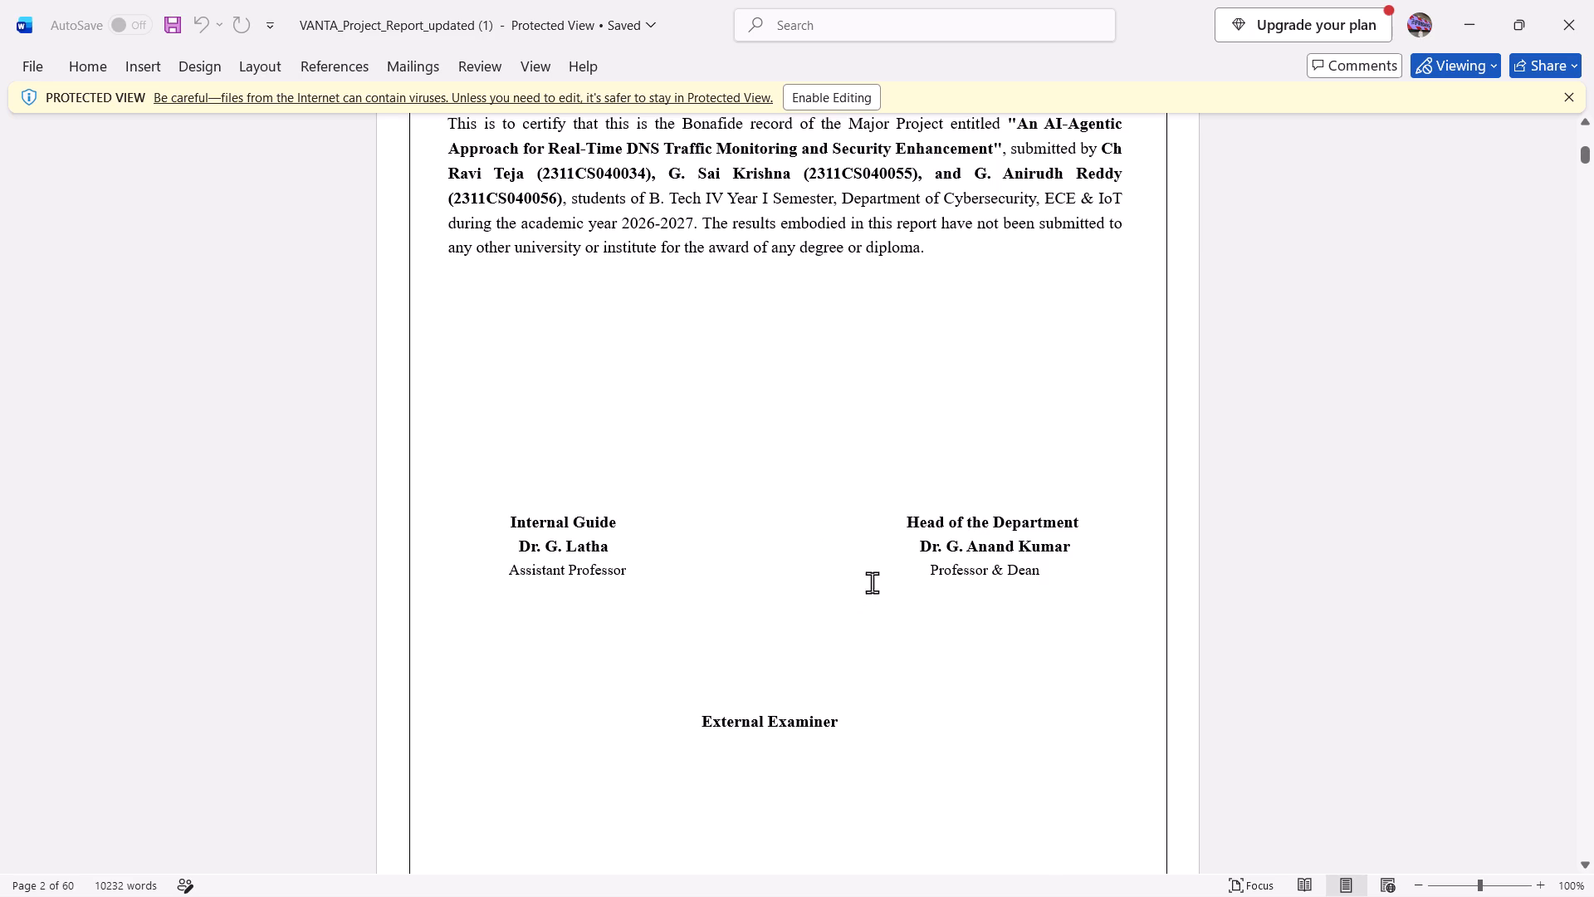
Review the developer names and roll numbers on the title page of the protected VANTA project report.
{"action": "scroll", "coordinate": [641, 621], "scroll_direction": "up", "scroll_amount": 20}
{"action": "scroll", "coordinate": [641, 621], "scroll_direction": "up", "scroll_amount": 5}
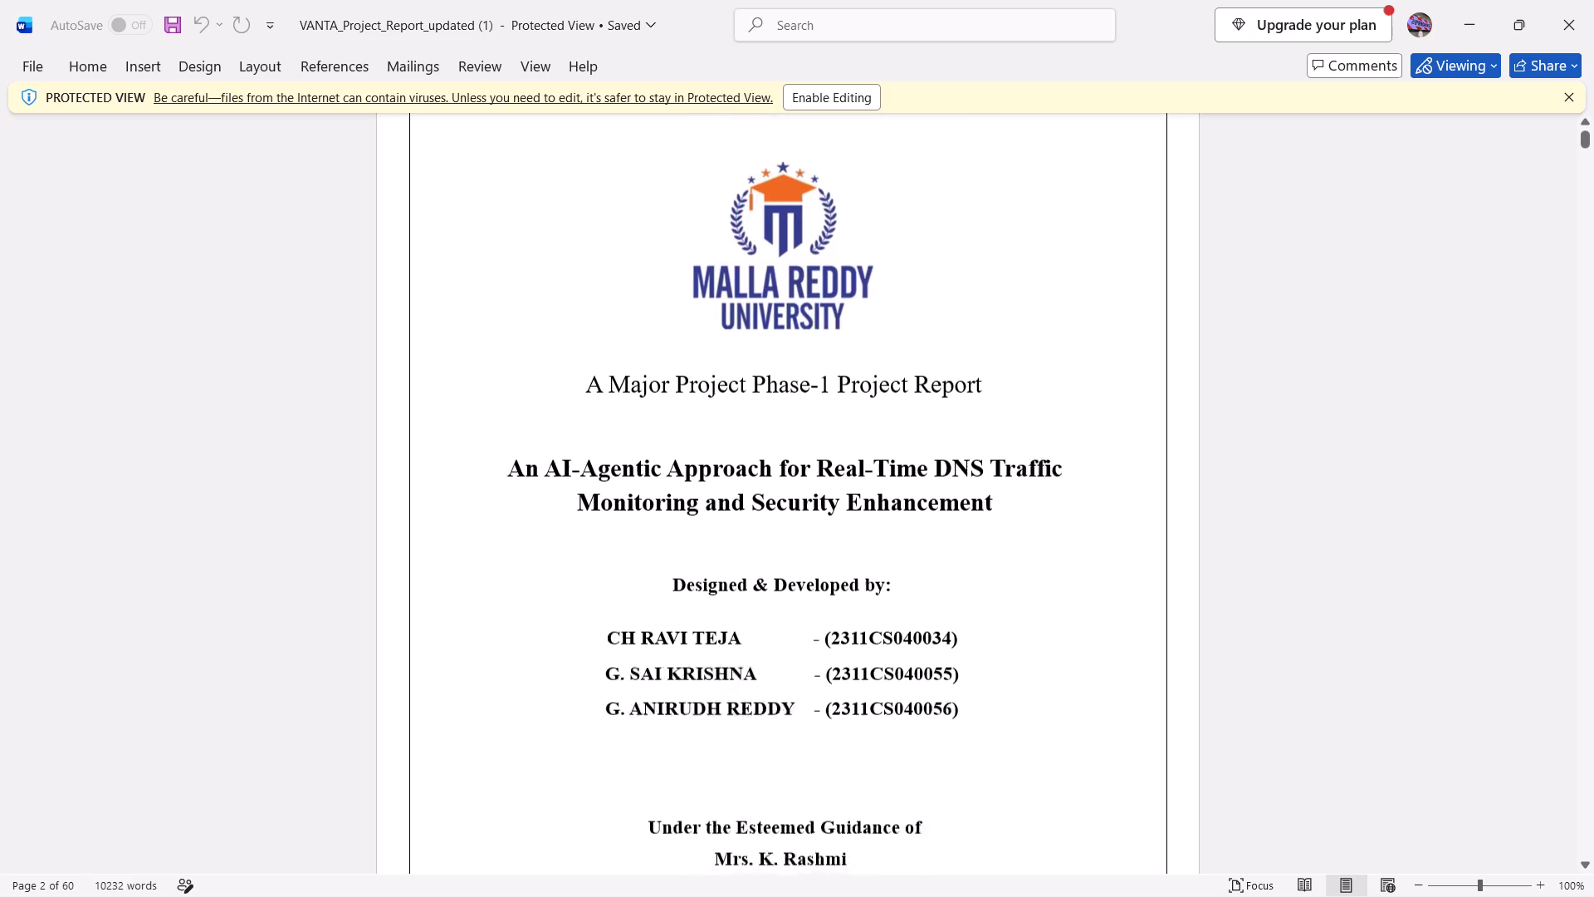
{"action": "scroll", "coordinate": [641, 621], "scroll_direction": "up", "scroll_amount": 1}
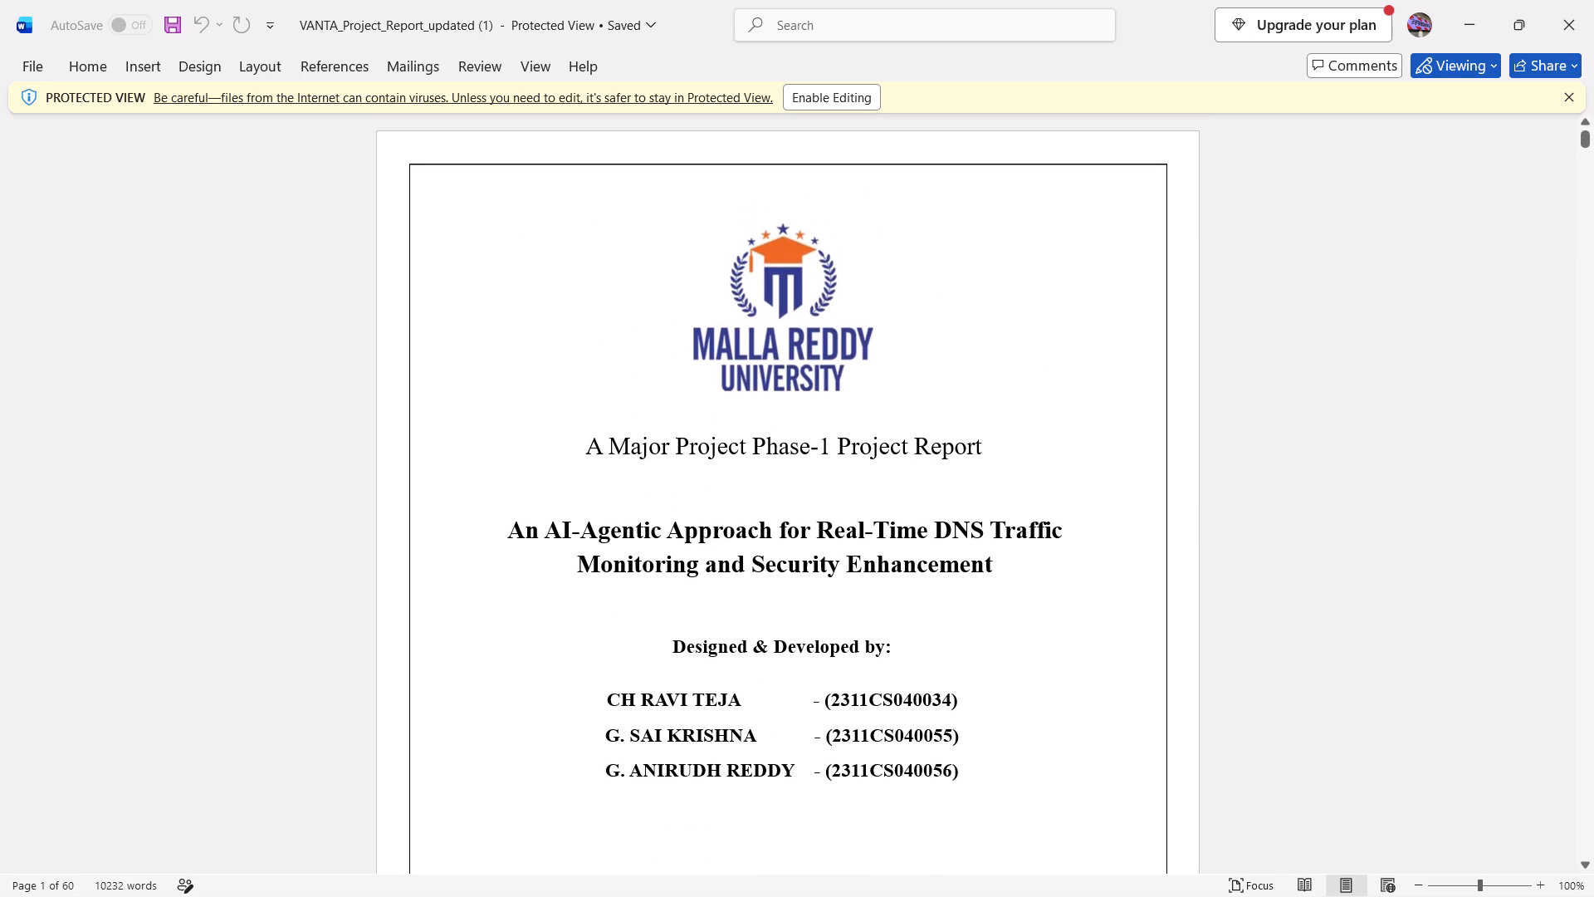
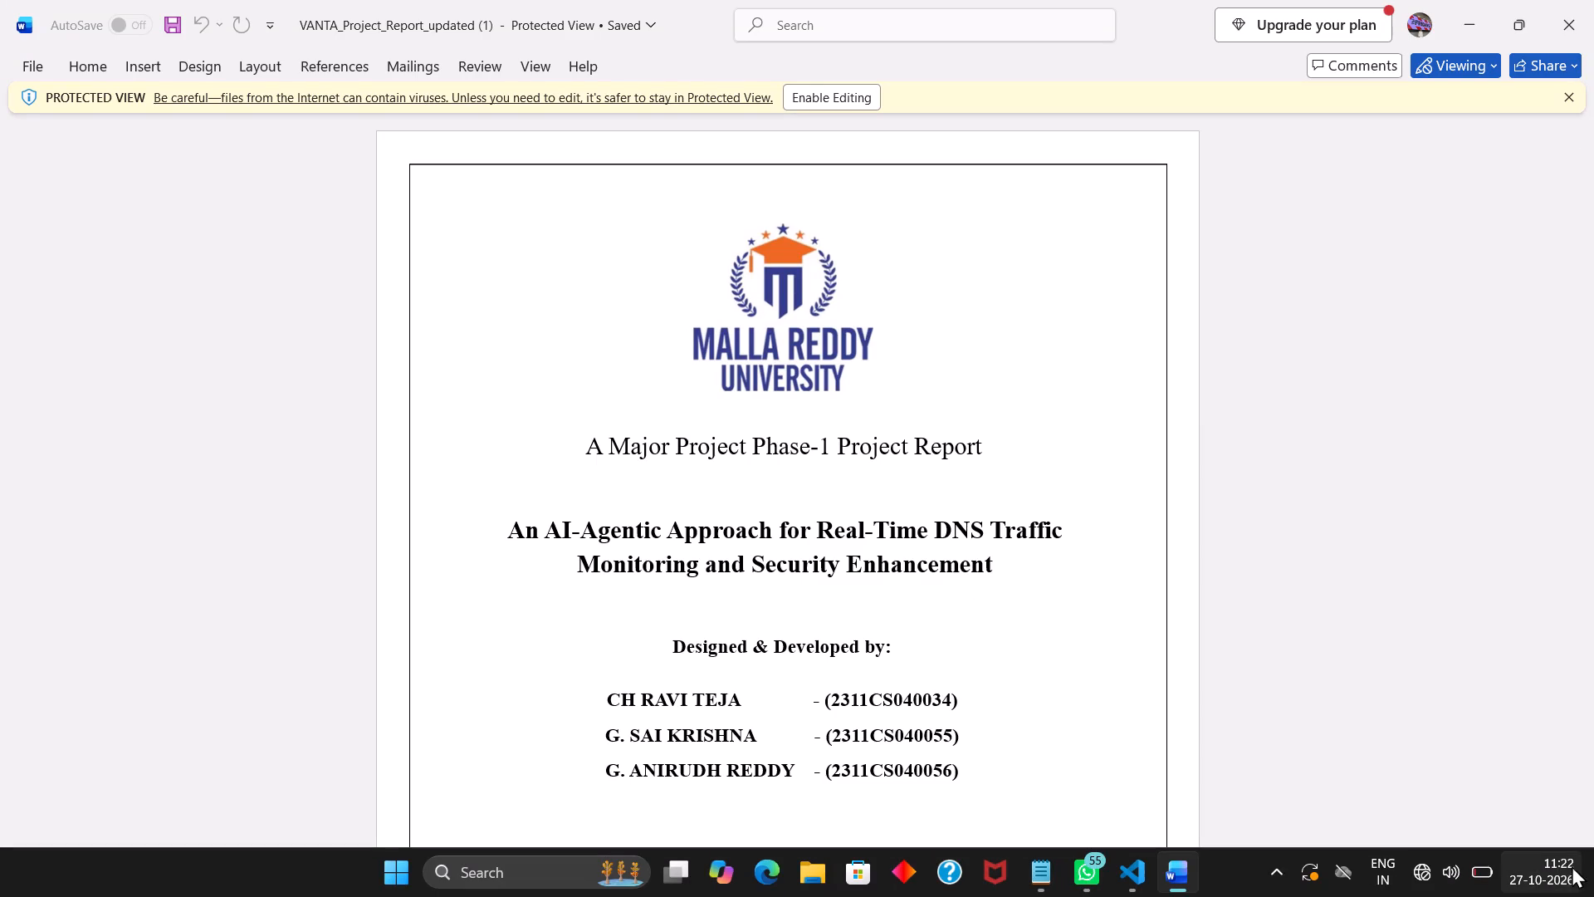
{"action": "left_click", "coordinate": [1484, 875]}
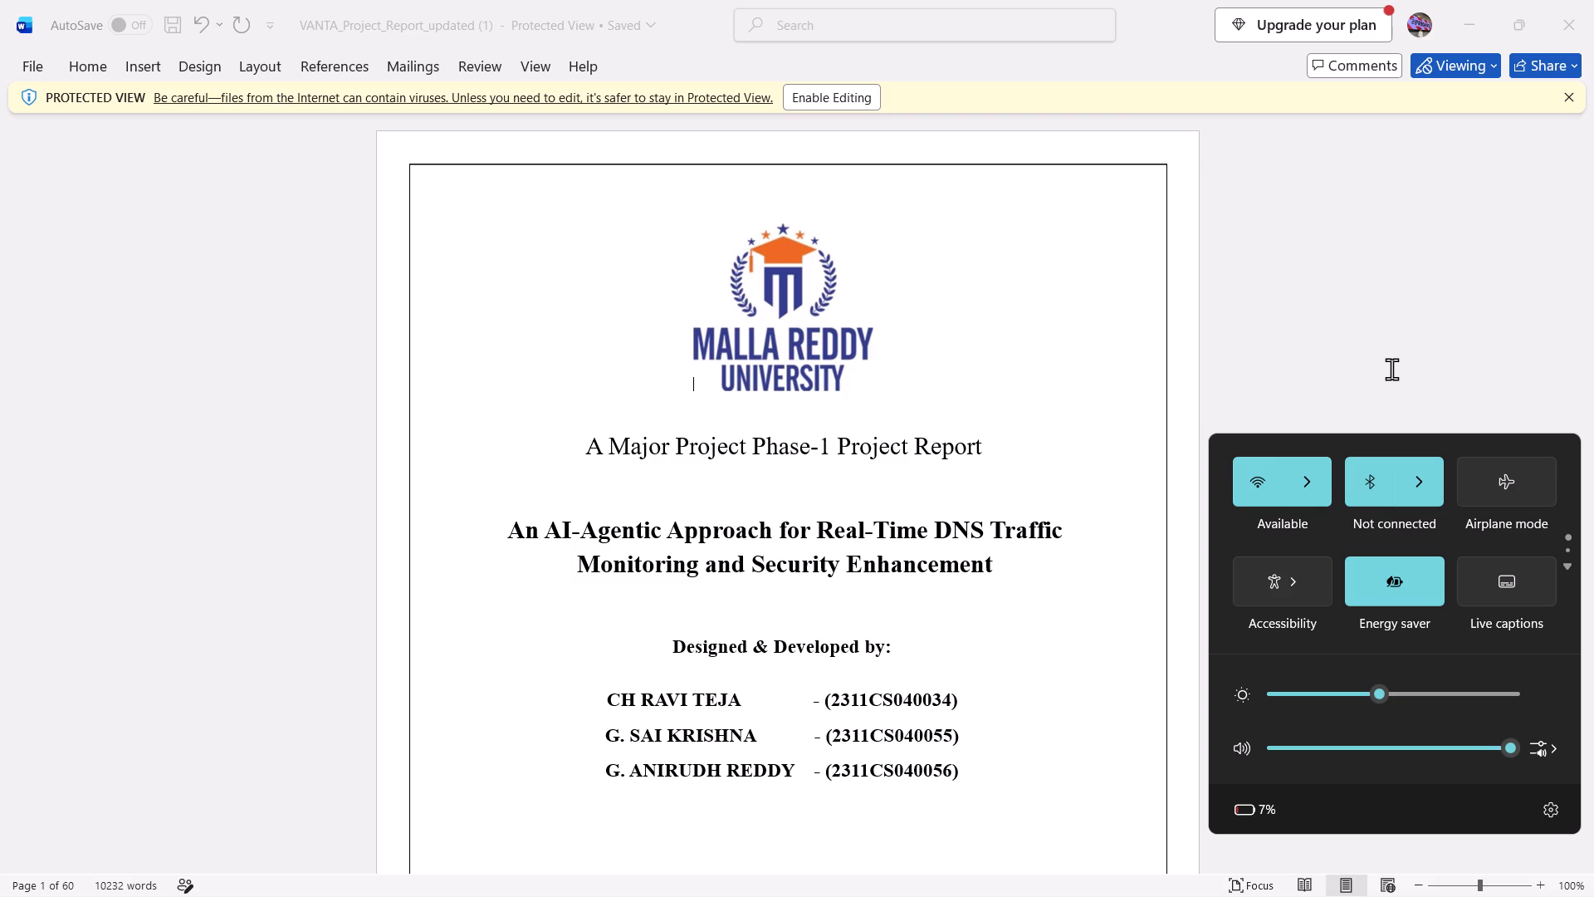
Enable editing for the protected VANTA_Project_Report_updated (1) document.
{"action": "left_click", "coordinate": [816, 93]}
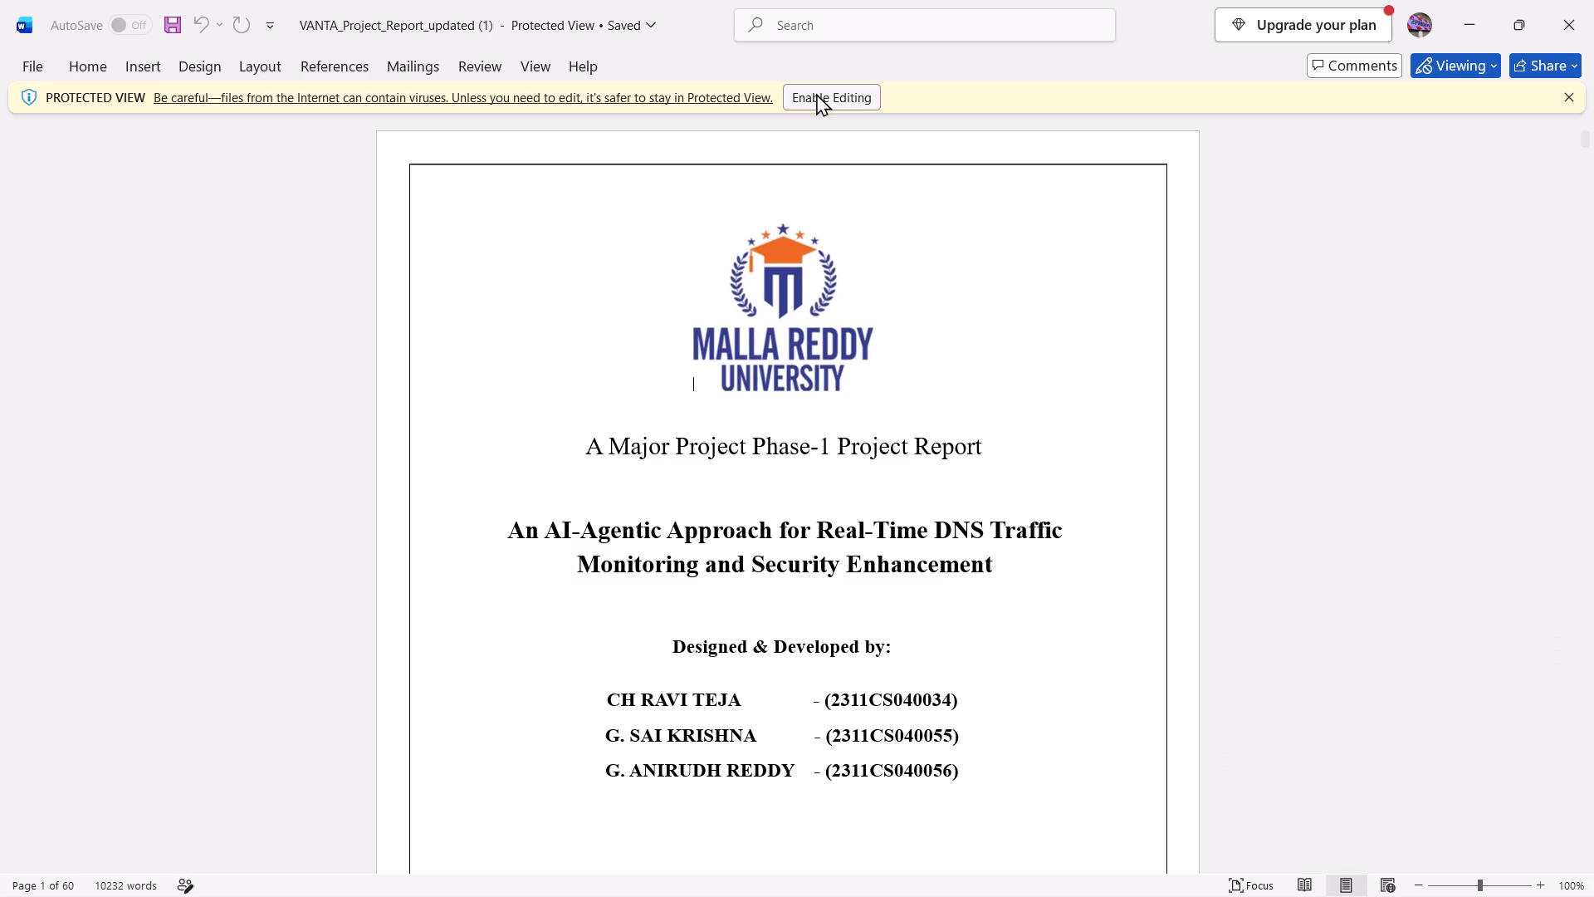
{"action": "left_click", "coordinate": [816, 93]}
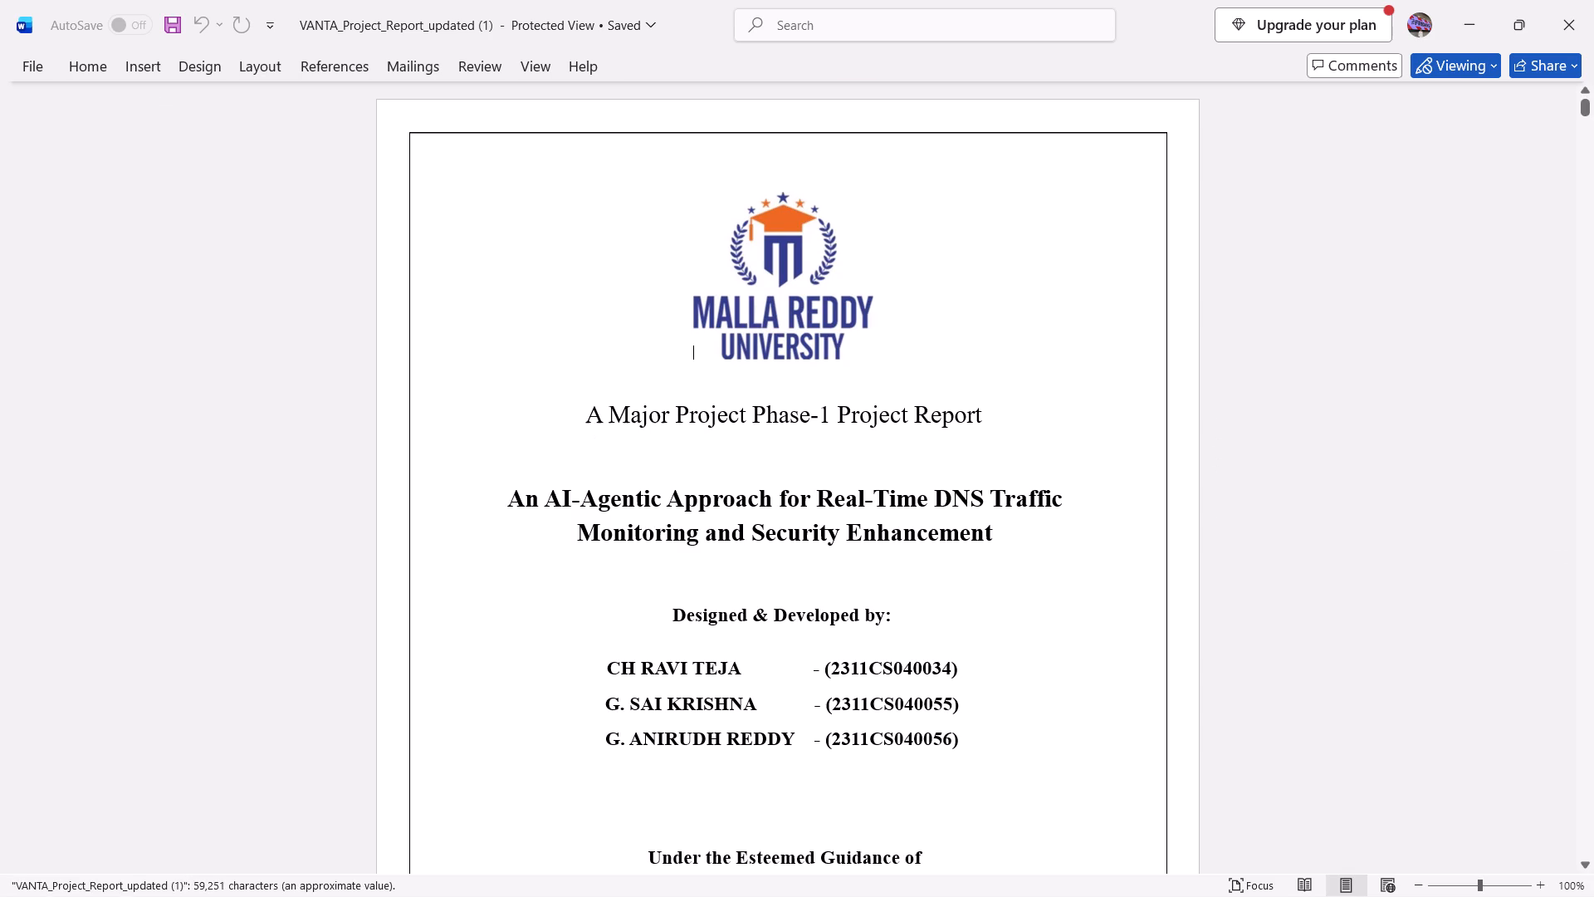
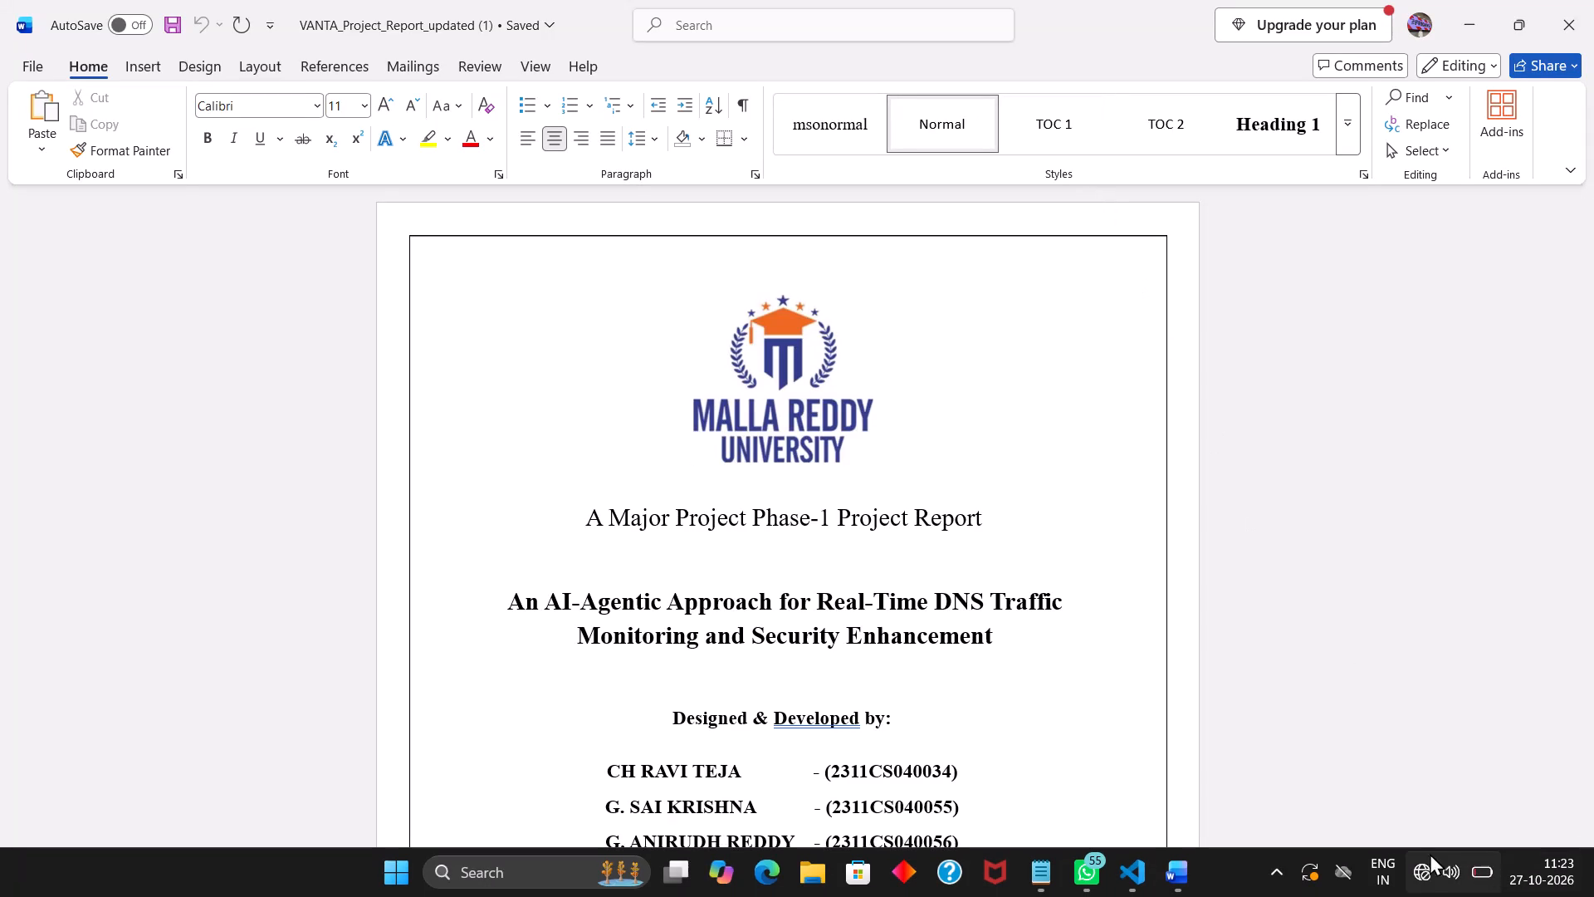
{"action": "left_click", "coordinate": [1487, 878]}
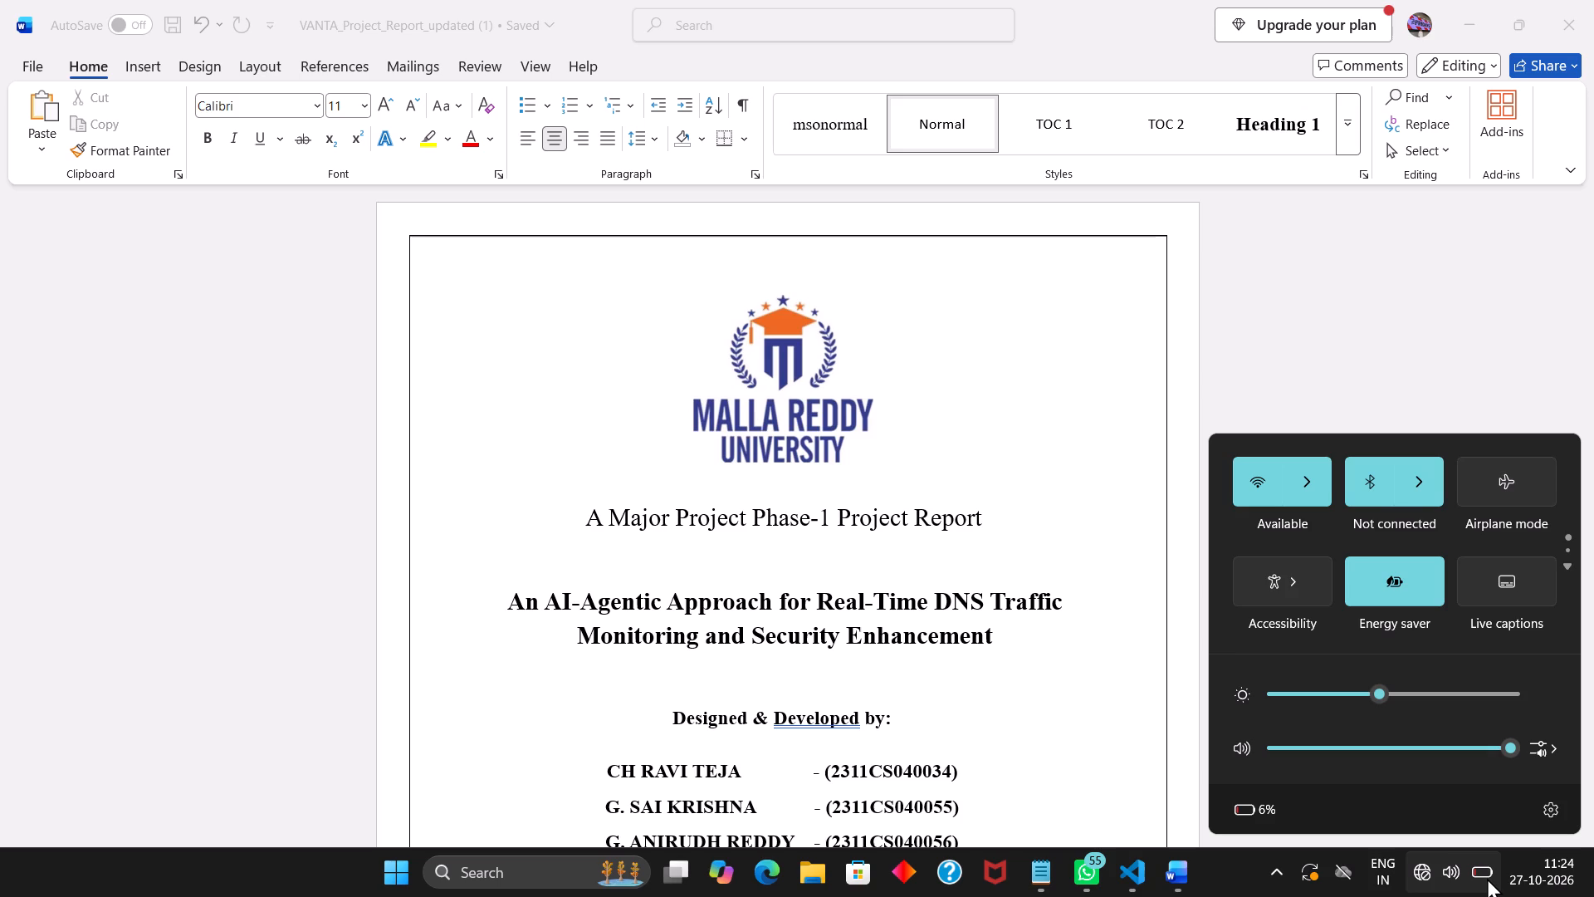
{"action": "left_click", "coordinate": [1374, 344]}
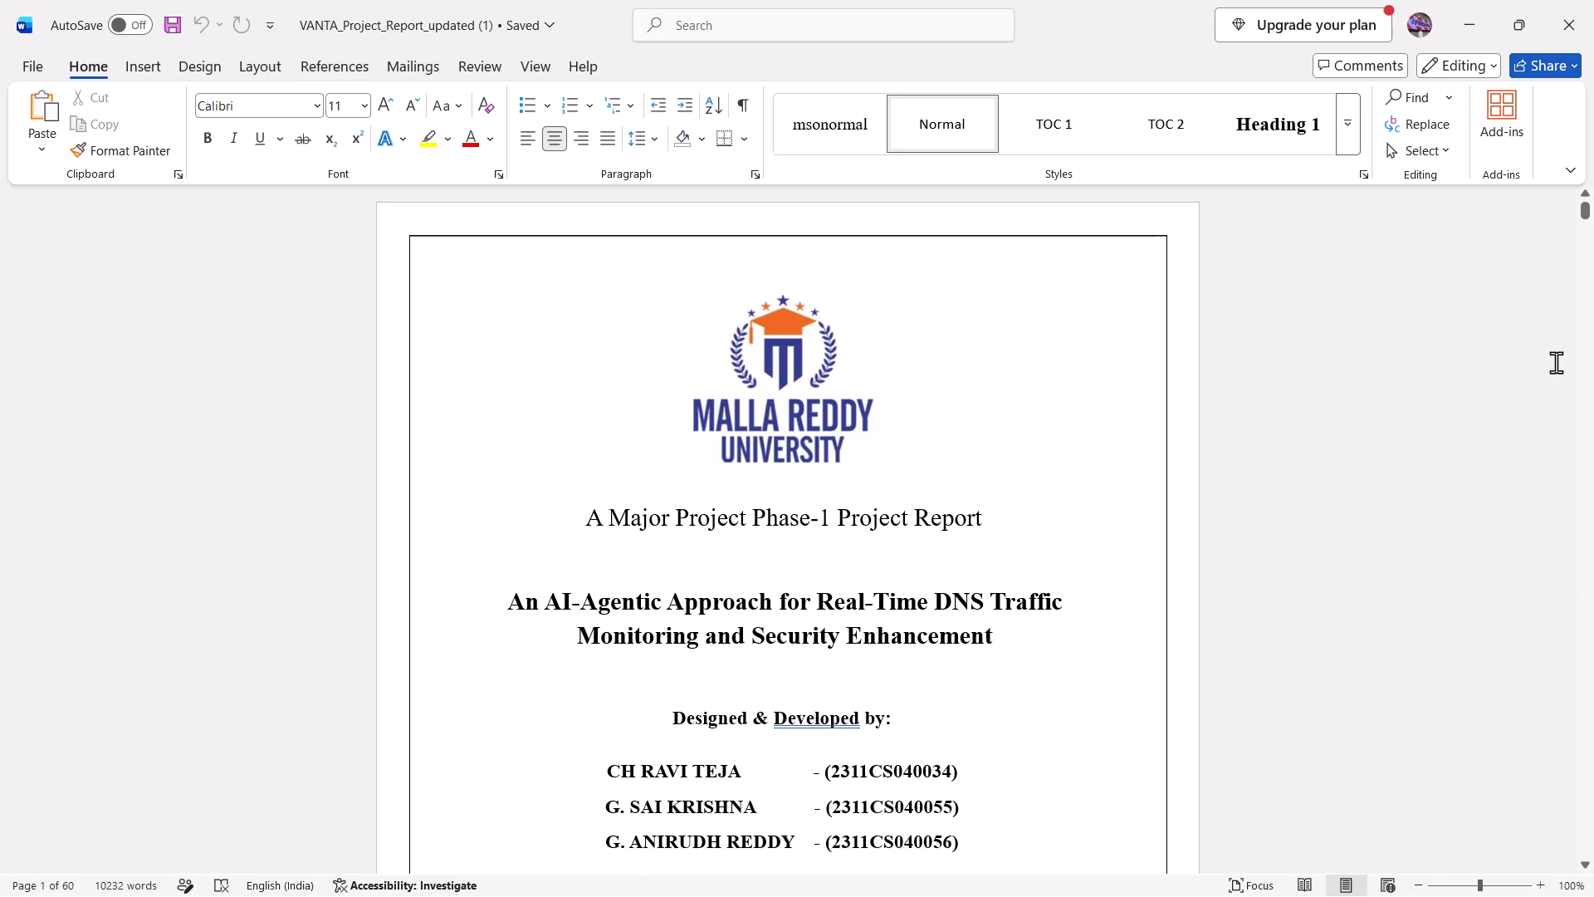
Review the title page's developer, guide, department and date details and the opening of the certificate page, returning to the guidance section.
{"action": "key", "text": "Down"}
{"action": "key", "text": "Down"}
{"action": "key", "text": "Down"}
{"action": "key", "text": "Down"}
{"action": "key", "text": "Down"}
{"action": "key", "text": "Down"}
{"action": "key", "text": "Down"}
{"action": "key", "text": "Down"}
{"action": "key", "text": "Down"}
{"action": "key", "text": "Down"}
{"action": "key", "text": "Down"}
{"action": "key", "text": "Down"}
{"action": "key", "text": "Down"}
{"action": "key", "text": "Down"}
{"action": "key", "text": "Down"}
{"action": "key", "text": "Down"}
{"action": "key", "text": "Down"}
{"action": "key", "text": "Down"}
{"action": "key", "text": "Down"}
{"action": "key", "text": "Down"}
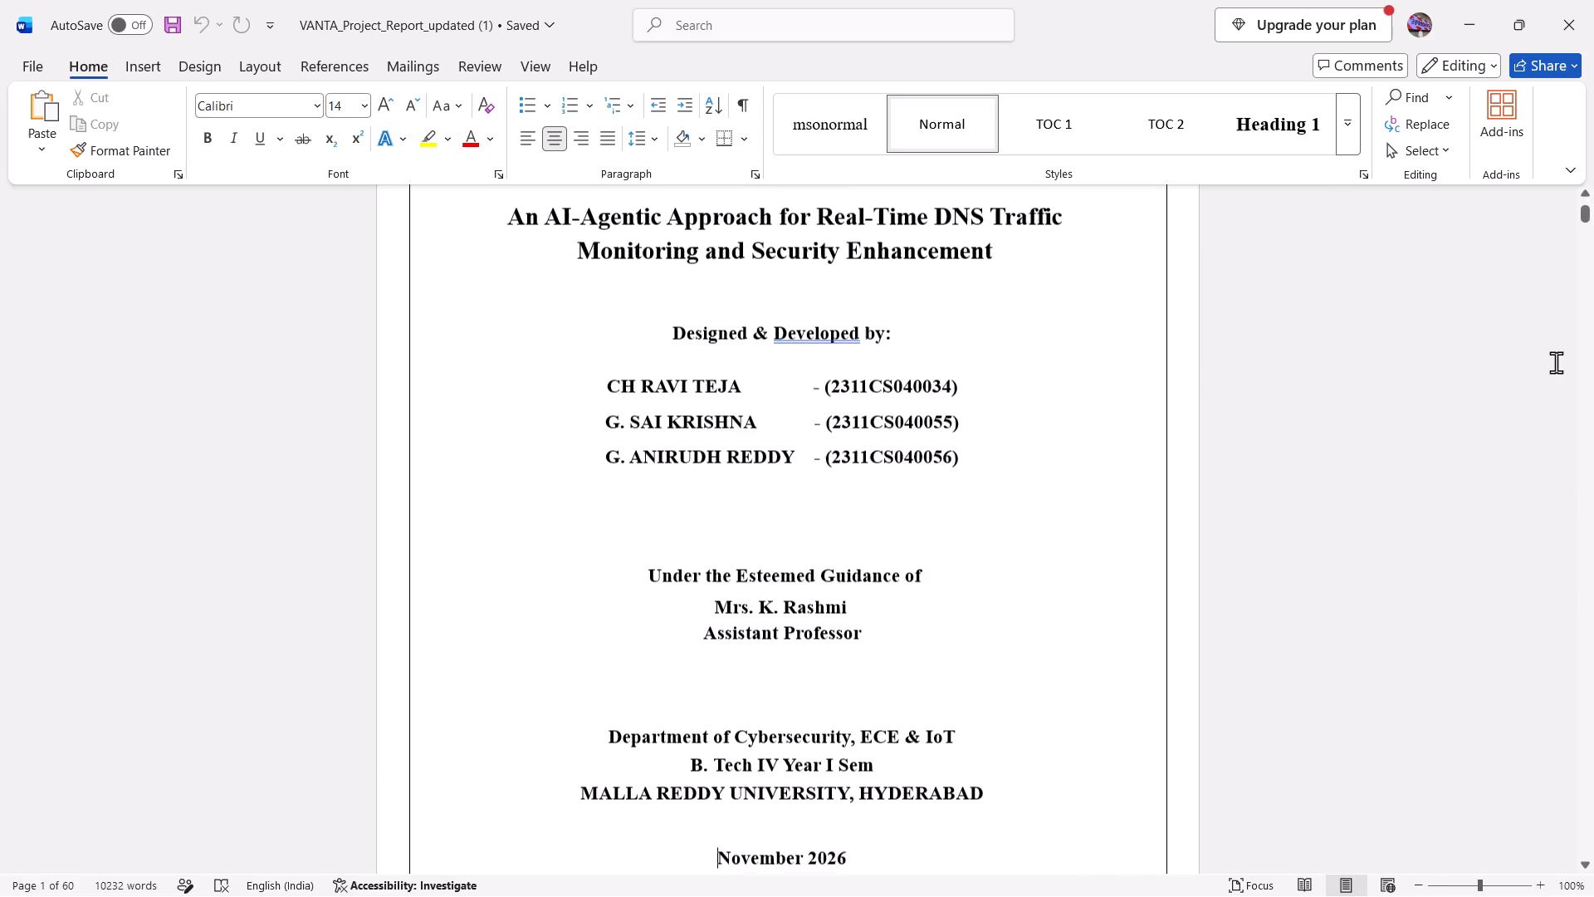
{"action": "key", "text": "Down"}
{"action": "key", "text": "Down"}
{"action": "key", "text": "Down"}
{"action": "key", "text": "Down"}
{"action": "key", "text": "Down"}
{"action": "key", "text": "Down"}
{"action": "key", "text": "Down"}
{"action": "key", "text": "Up"}
{"action": "key", "text": "Up"}
{"action": "key", "text": "Up"}
{"action": "key", "text": "Up"}
{"action": "key", "text": "Up"}
{"action": "key", "text": "Up"}
{"action": "key", "text": "Up"}
{"action": "key", "text": "Up"}
{"action": "key", "text": "Up"}
{"action": "key", "text": "Up"}
{"action": "key", "text": "Up"}
{"action": "key", "text": "Up"}
{"action": "key", "text": "Up"}
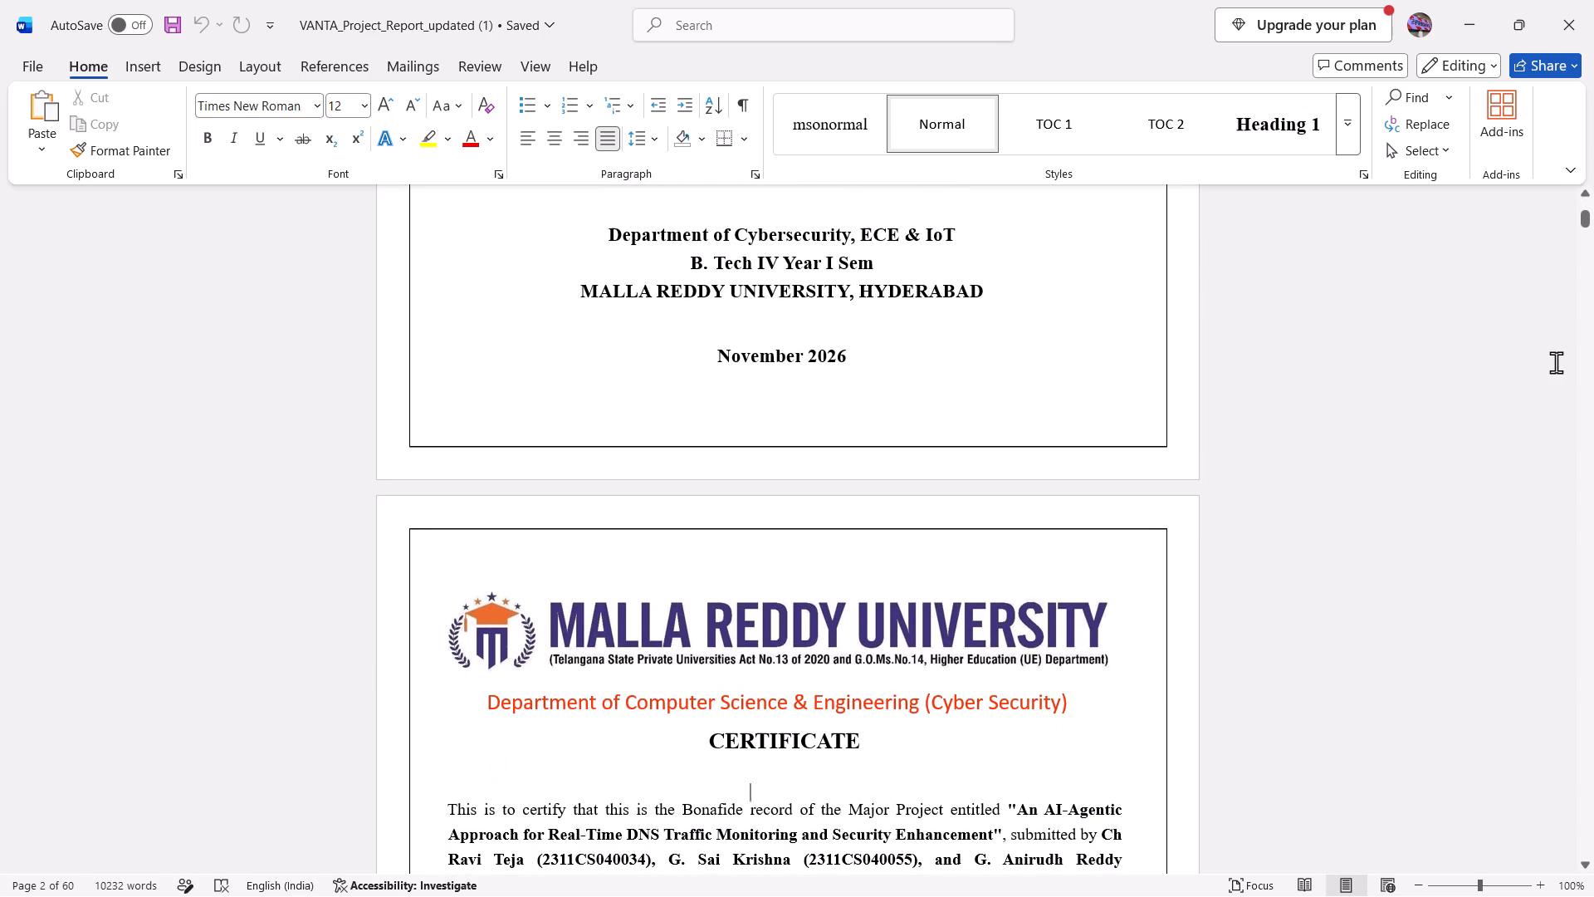
{"action": "key", "text": "Up"}
{"action": "key", "text": "Up"}
{"action": "key", "text": "Up"}
{"action": "key", "text": "Up"}
{"action": "key", "text": "Up"}
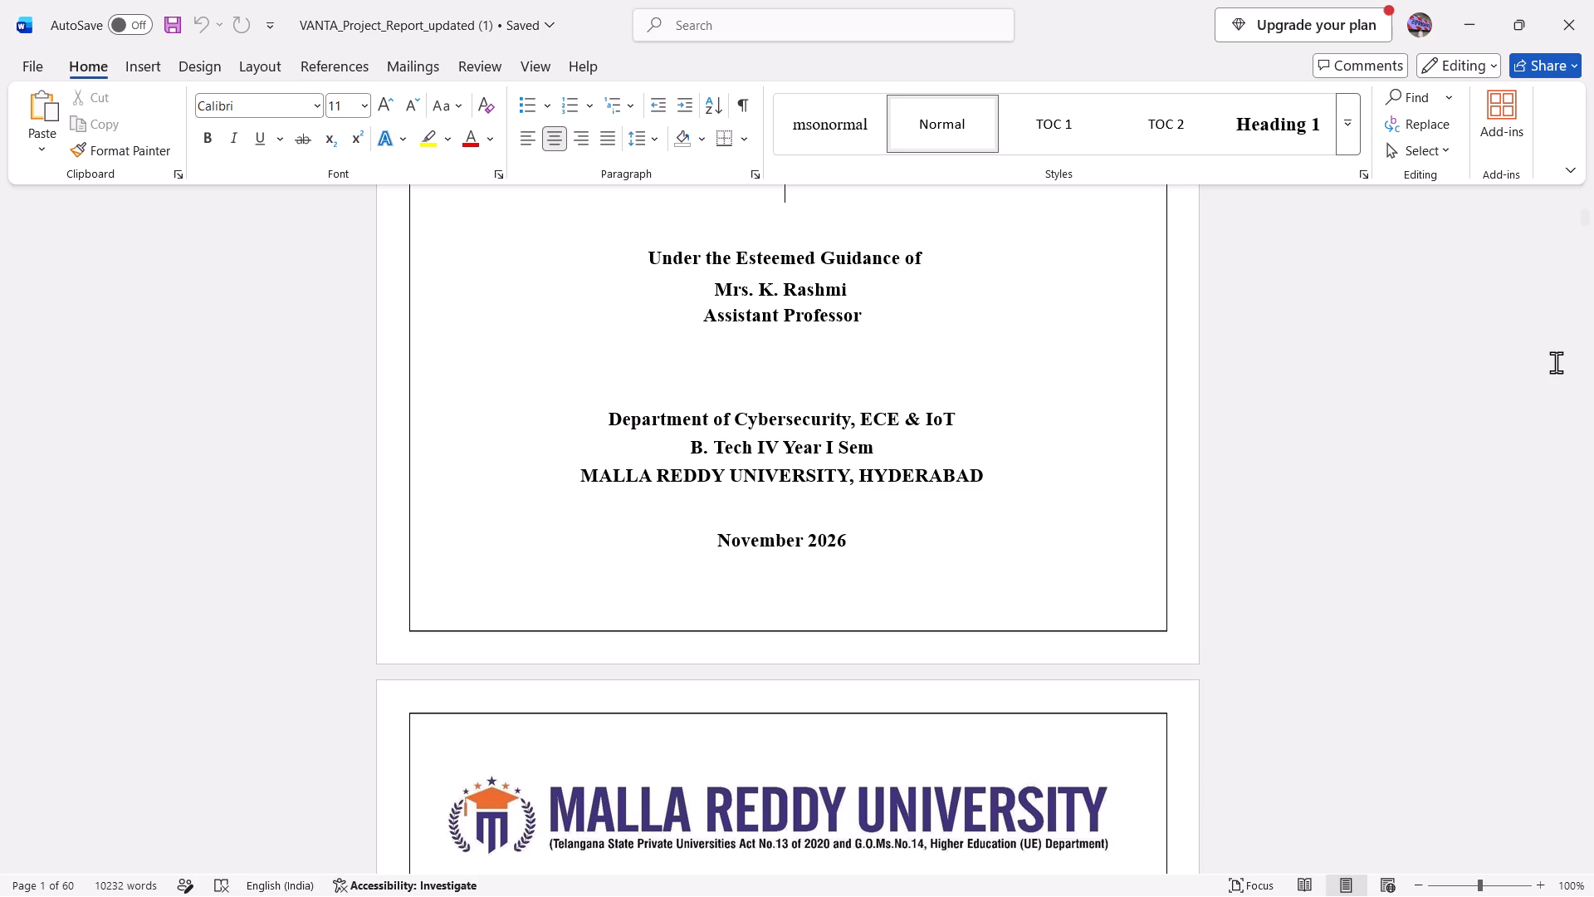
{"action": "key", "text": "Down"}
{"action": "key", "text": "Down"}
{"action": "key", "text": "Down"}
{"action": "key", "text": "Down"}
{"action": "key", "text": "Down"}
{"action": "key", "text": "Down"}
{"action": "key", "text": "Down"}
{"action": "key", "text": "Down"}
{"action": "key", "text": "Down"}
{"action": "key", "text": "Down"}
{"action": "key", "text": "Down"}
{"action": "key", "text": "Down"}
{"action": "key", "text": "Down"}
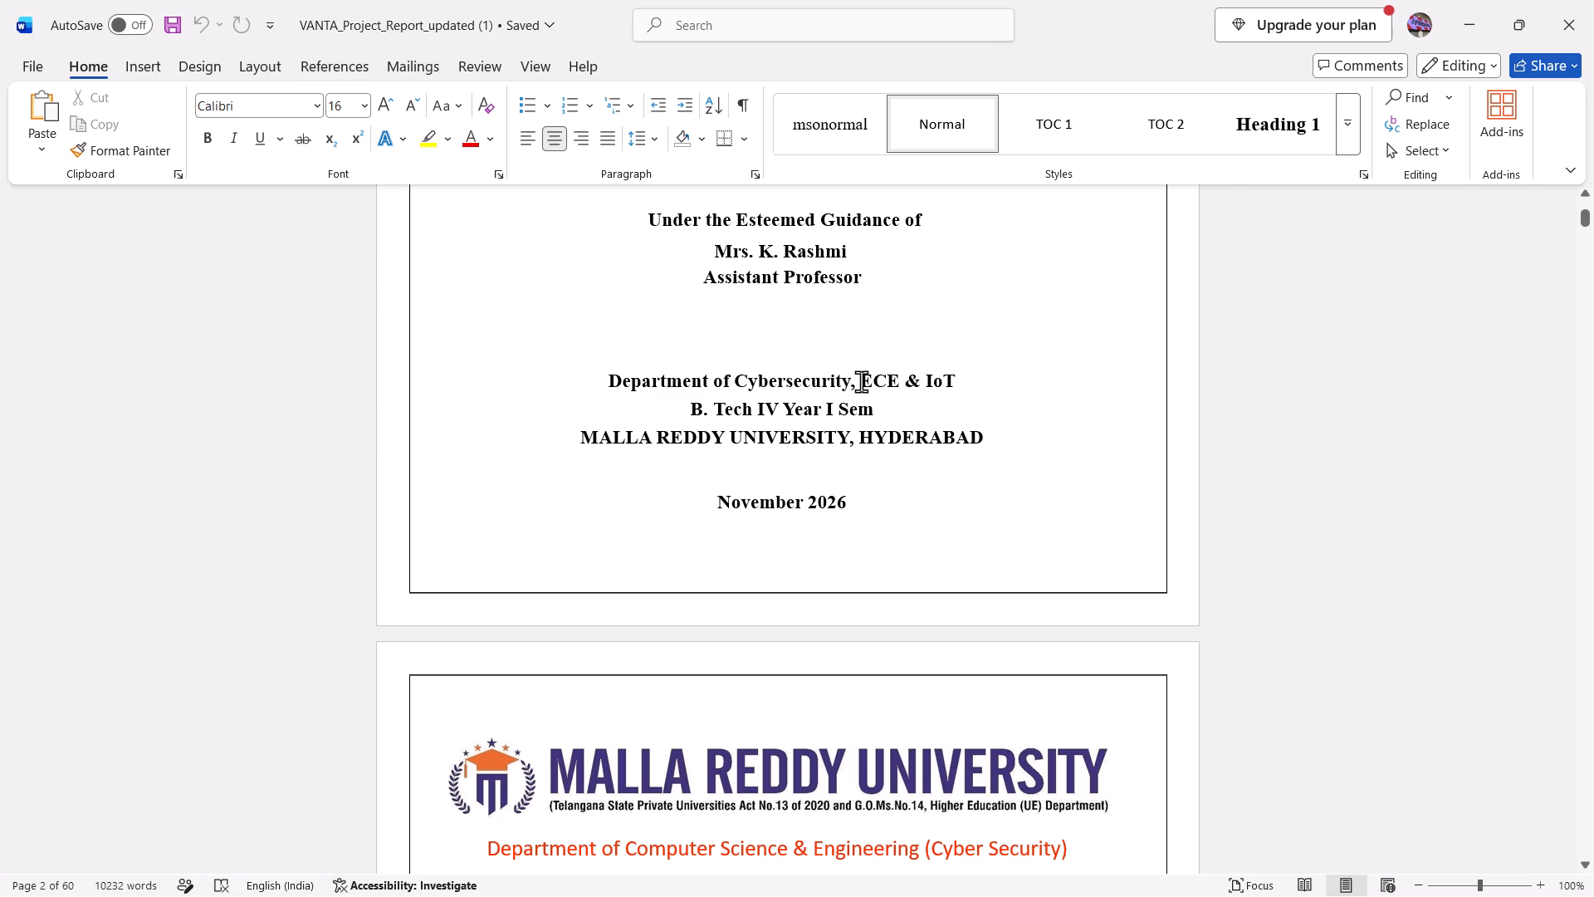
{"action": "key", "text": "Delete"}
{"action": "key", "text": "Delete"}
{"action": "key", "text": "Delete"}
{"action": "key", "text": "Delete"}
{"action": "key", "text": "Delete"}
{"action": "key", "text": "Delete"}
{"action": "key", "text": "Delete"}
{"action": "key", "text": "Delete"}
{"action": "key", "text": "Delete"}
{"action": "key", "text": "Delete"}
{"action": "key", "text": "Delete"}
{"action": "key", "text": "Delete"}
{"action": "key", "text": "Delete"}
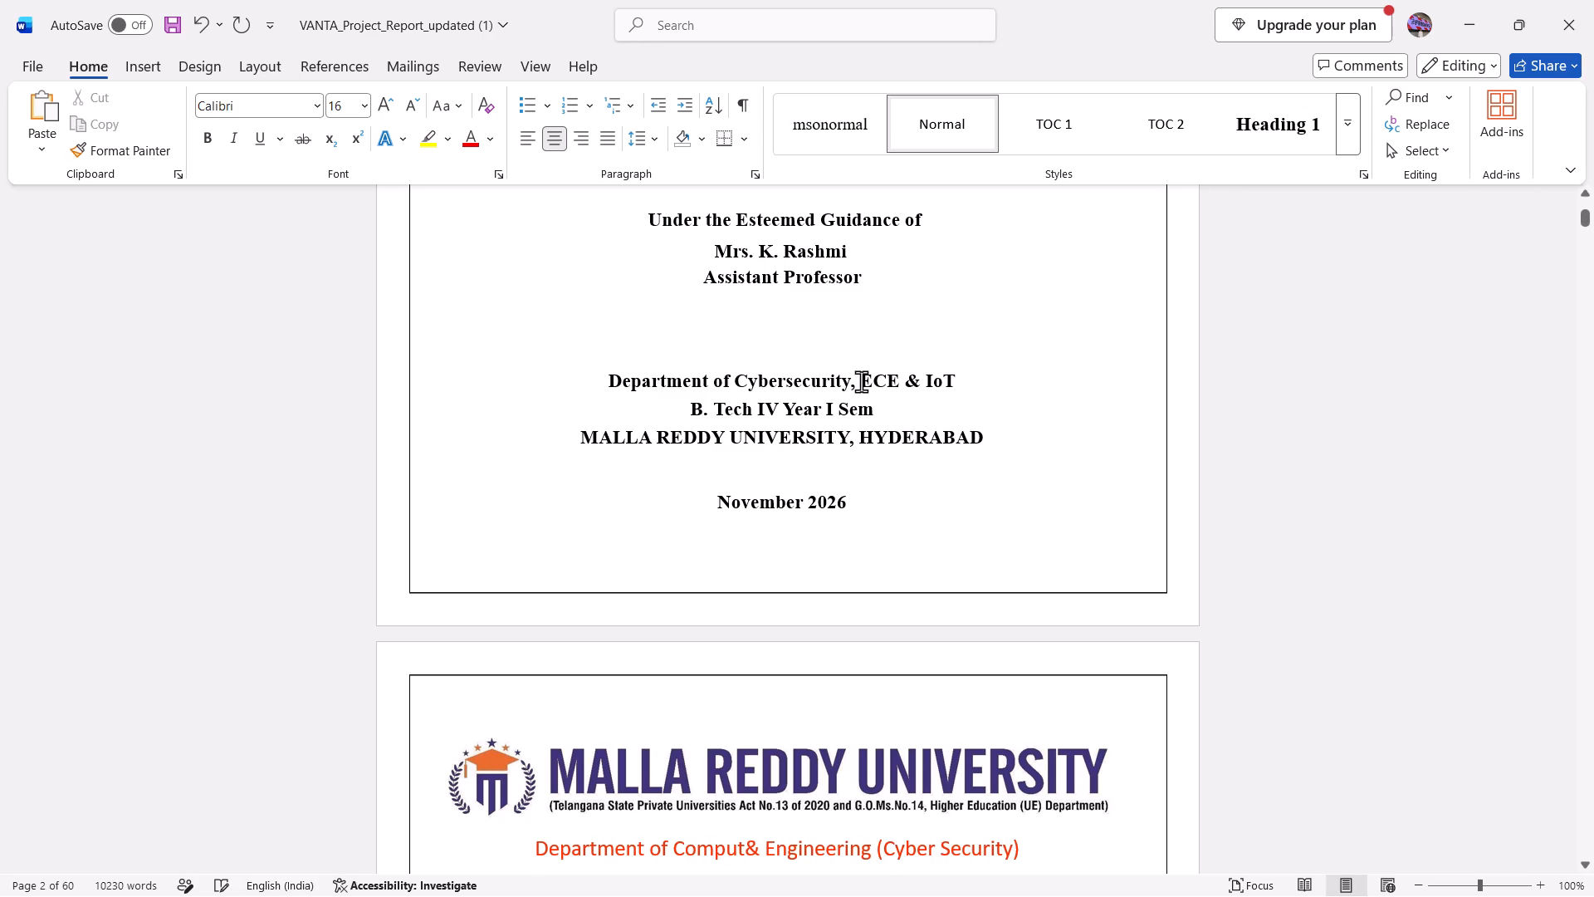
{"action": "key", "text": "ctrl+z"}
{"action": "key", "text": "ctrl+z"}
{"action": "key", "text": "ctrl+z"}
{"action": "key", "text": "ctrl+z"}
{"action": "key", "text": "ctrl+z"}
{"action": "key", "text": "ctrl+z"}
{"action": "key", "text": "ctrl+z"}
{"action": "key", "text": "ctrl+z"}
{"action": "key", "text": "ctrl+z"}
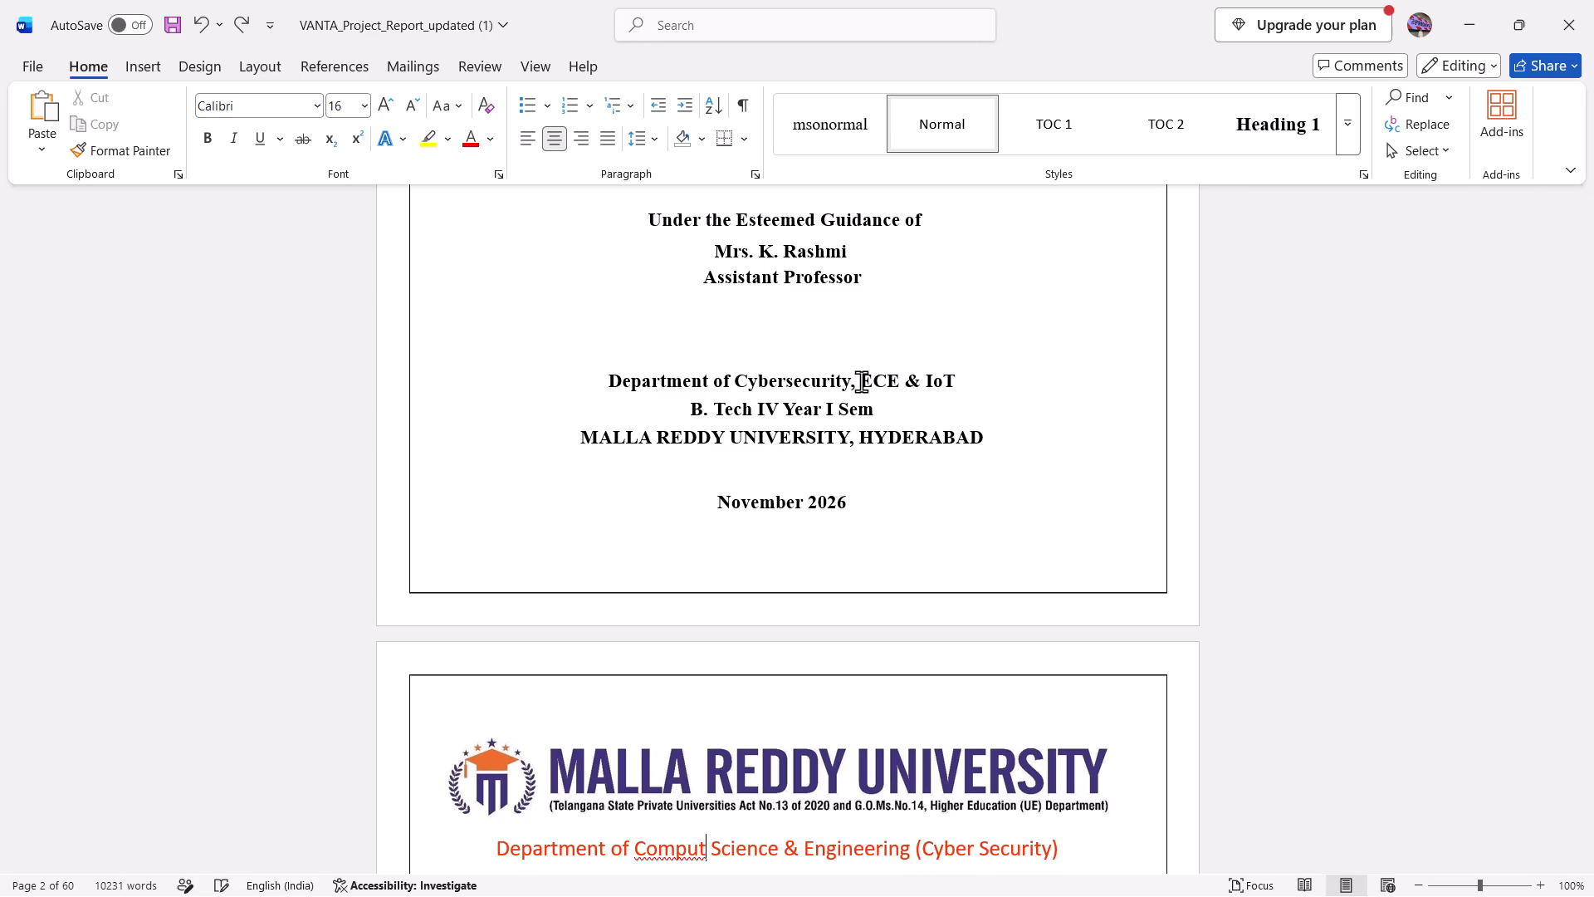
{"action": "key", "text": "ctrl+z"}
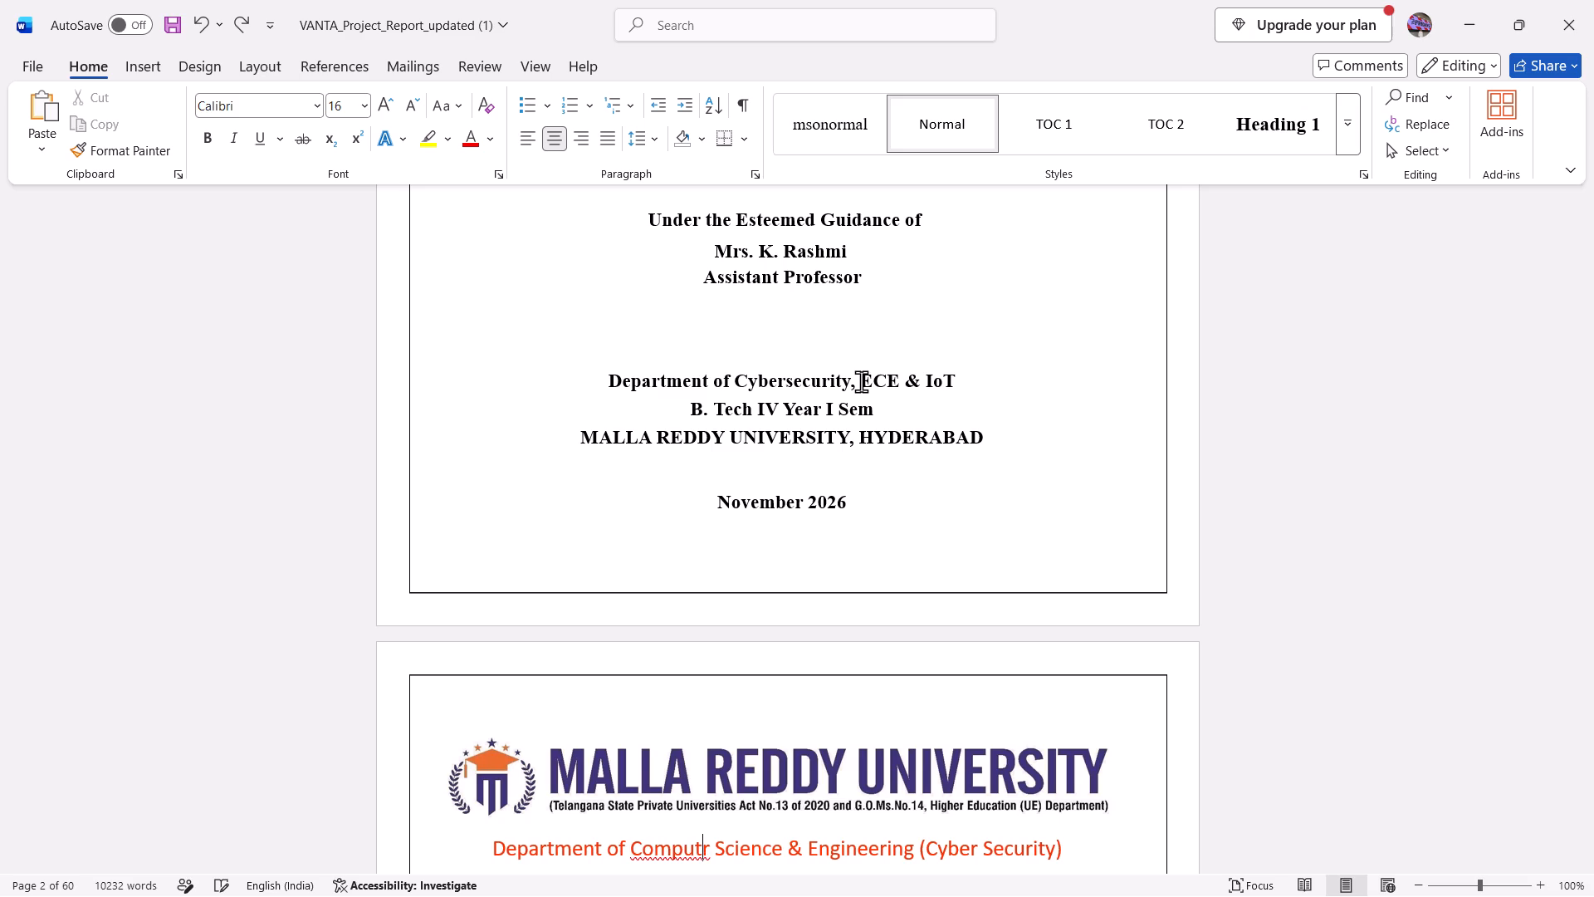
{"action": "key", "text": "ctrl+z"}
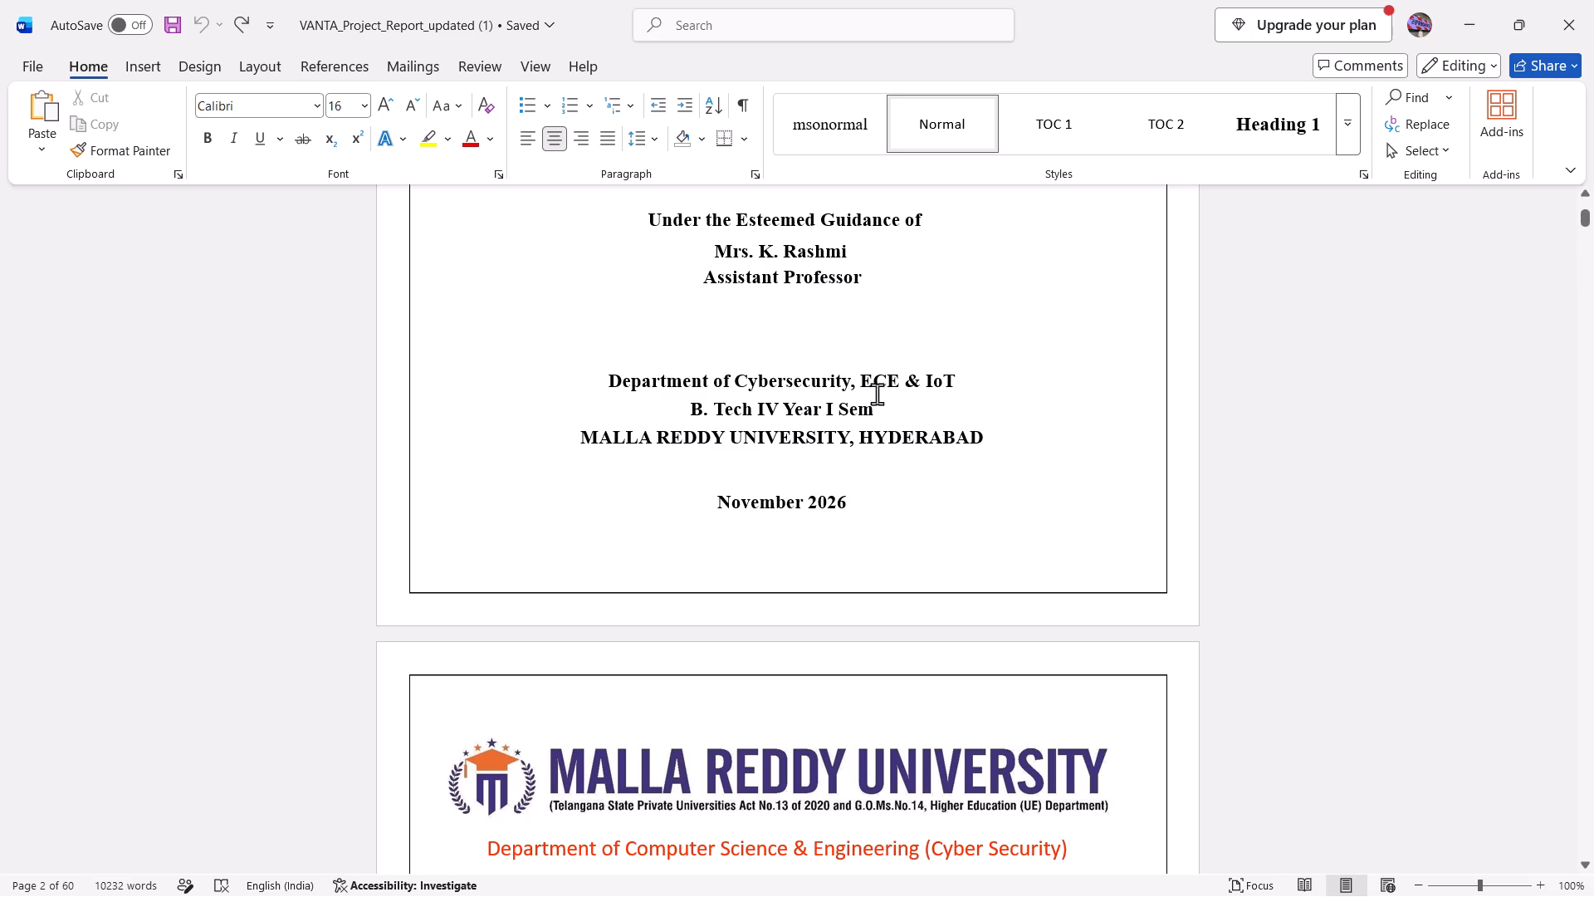
Remove ", ECE & IoT" from the Department of Cybersecurity line on the title page and save the report.
{"action": "left_click", "coordinate": [869, 375]}
{"action": "key", "text": "Left"}
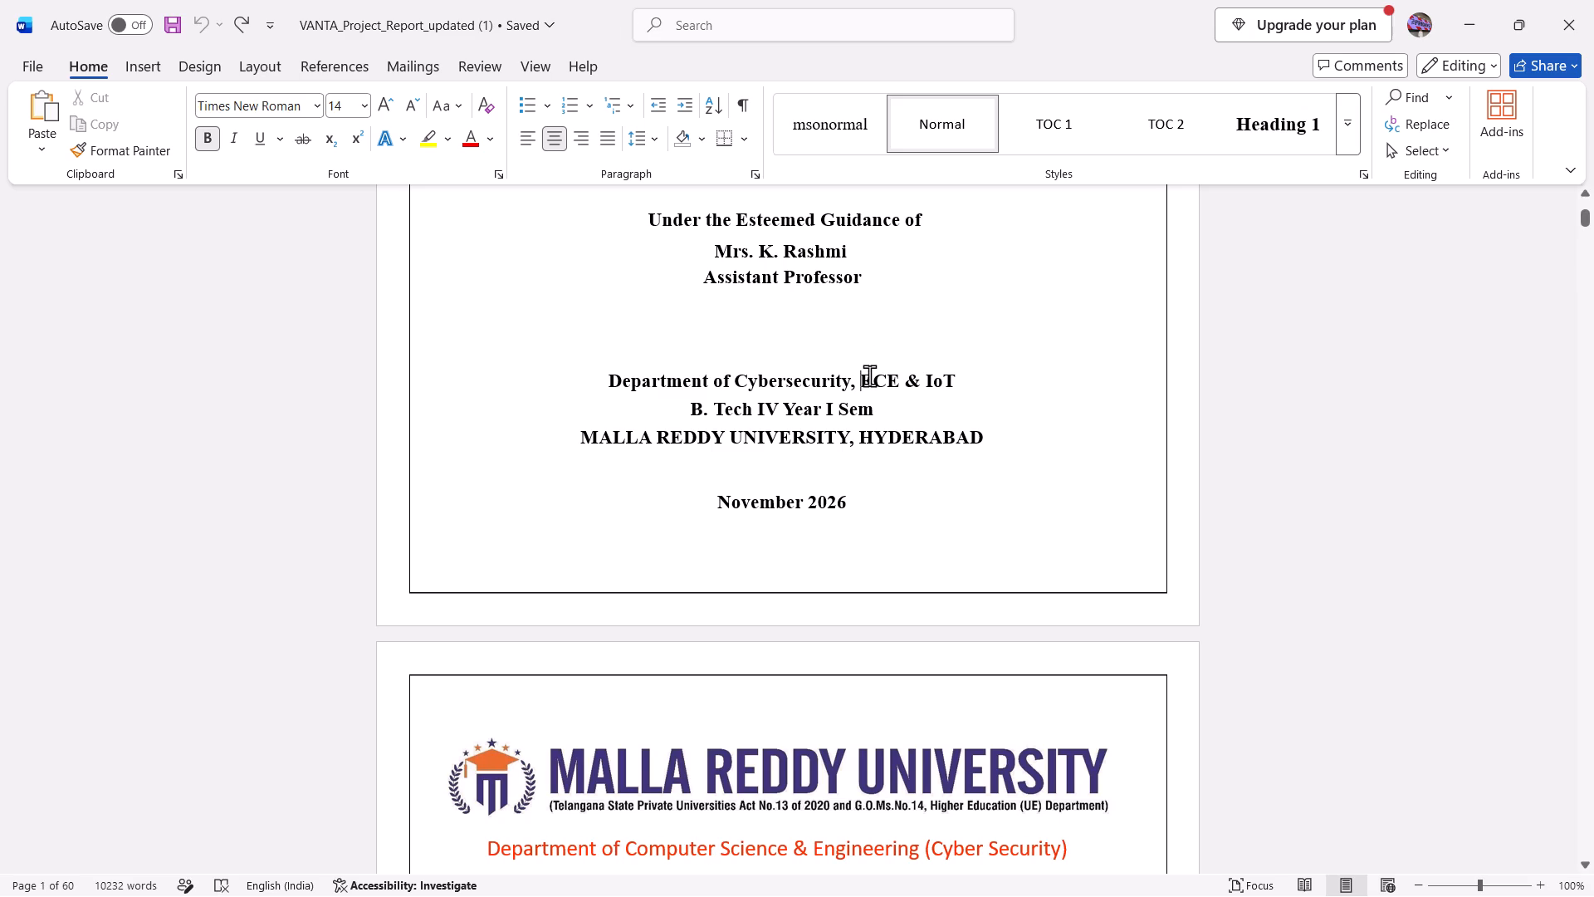
{"action": "key", "text": "Delete"}
{"action": "key", "text": "Delete"}
{"action": "key", "text": "Delete"}
{"action": "key", "text": "Delete"}
{"action": "key", "text": "Delete"}
{"action": "key", "text": "Delete"}
{"action": "key", "text": "Delete"}
{"action": "key", "text": "Delete"}
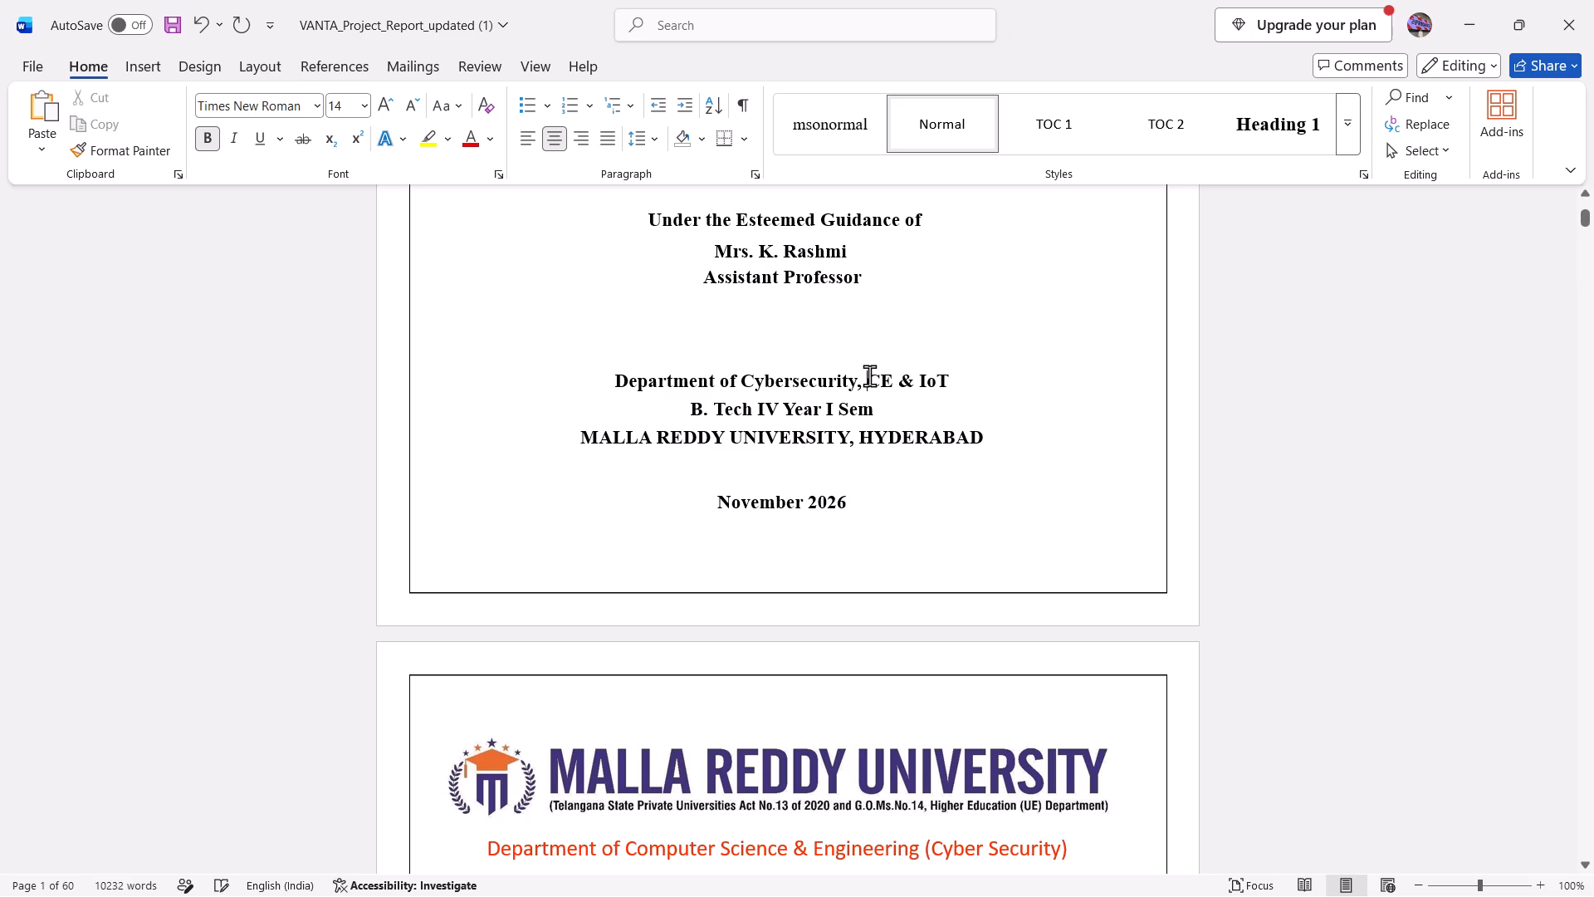
{"action": "key", "text": "Delete"}
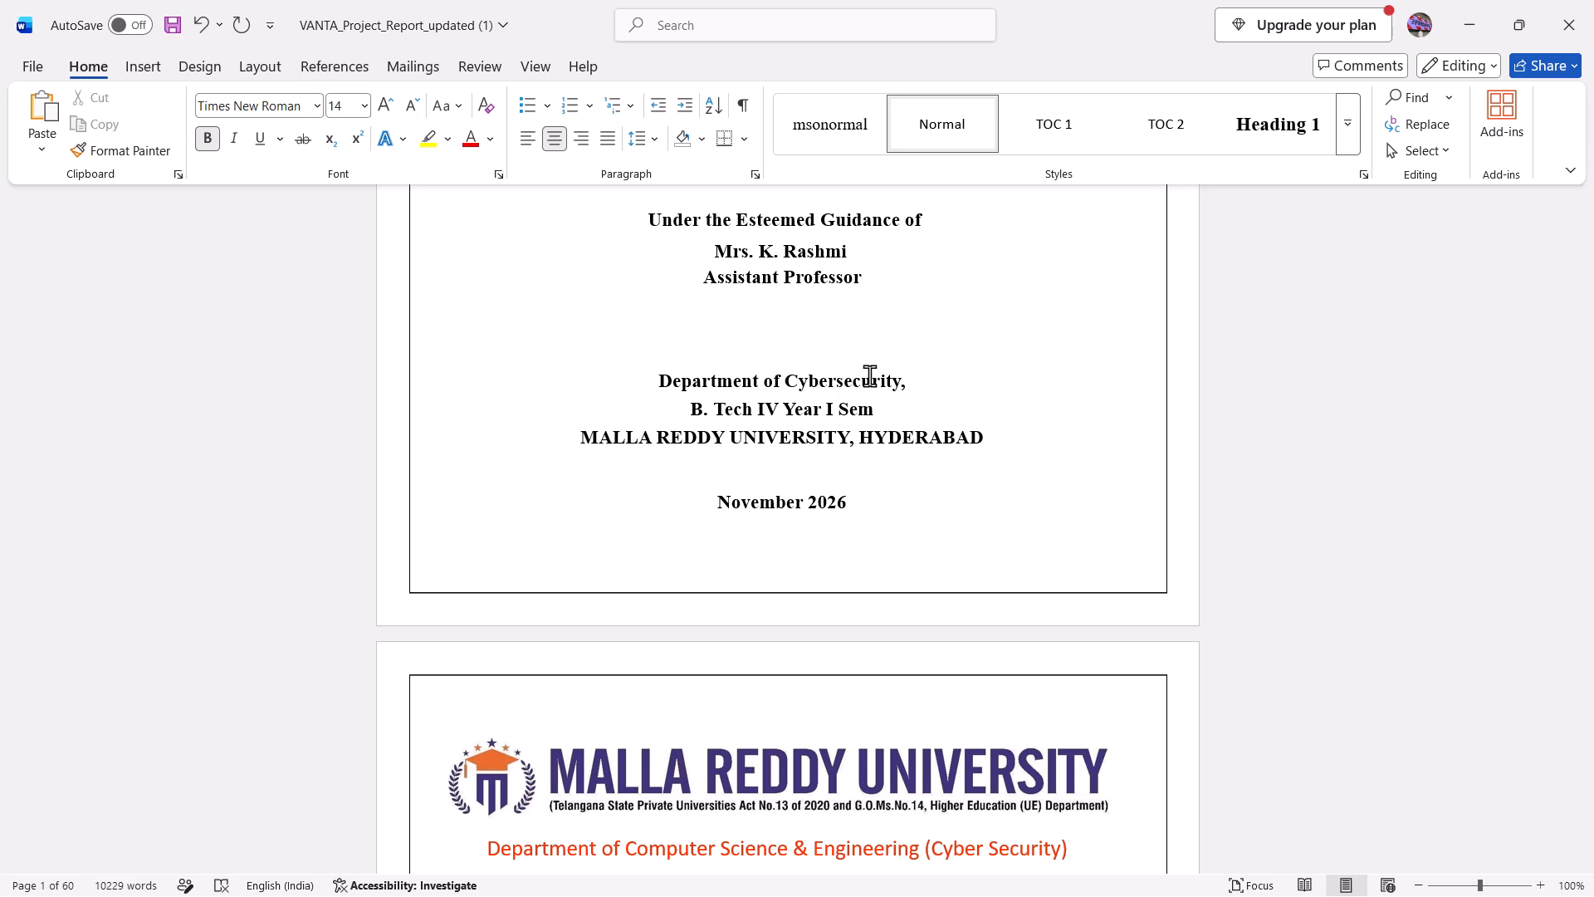
{"action": "key", "text": "BackSpace"}
{"action": "key", "text": "BackSpace"}
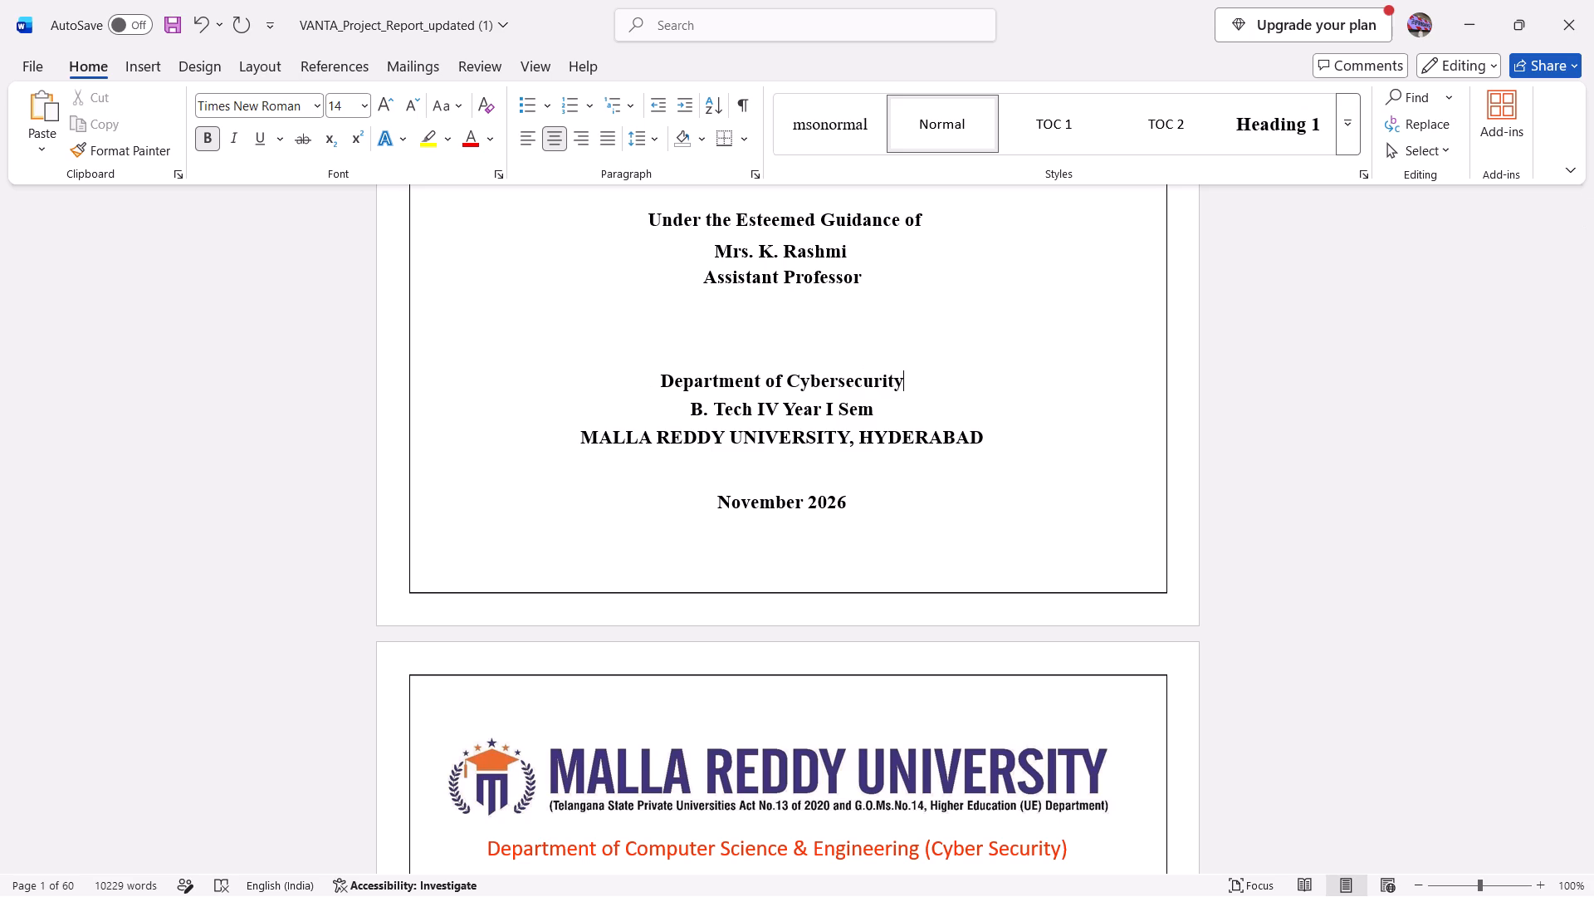
{"action": "key", "text": "ctrl+s"}
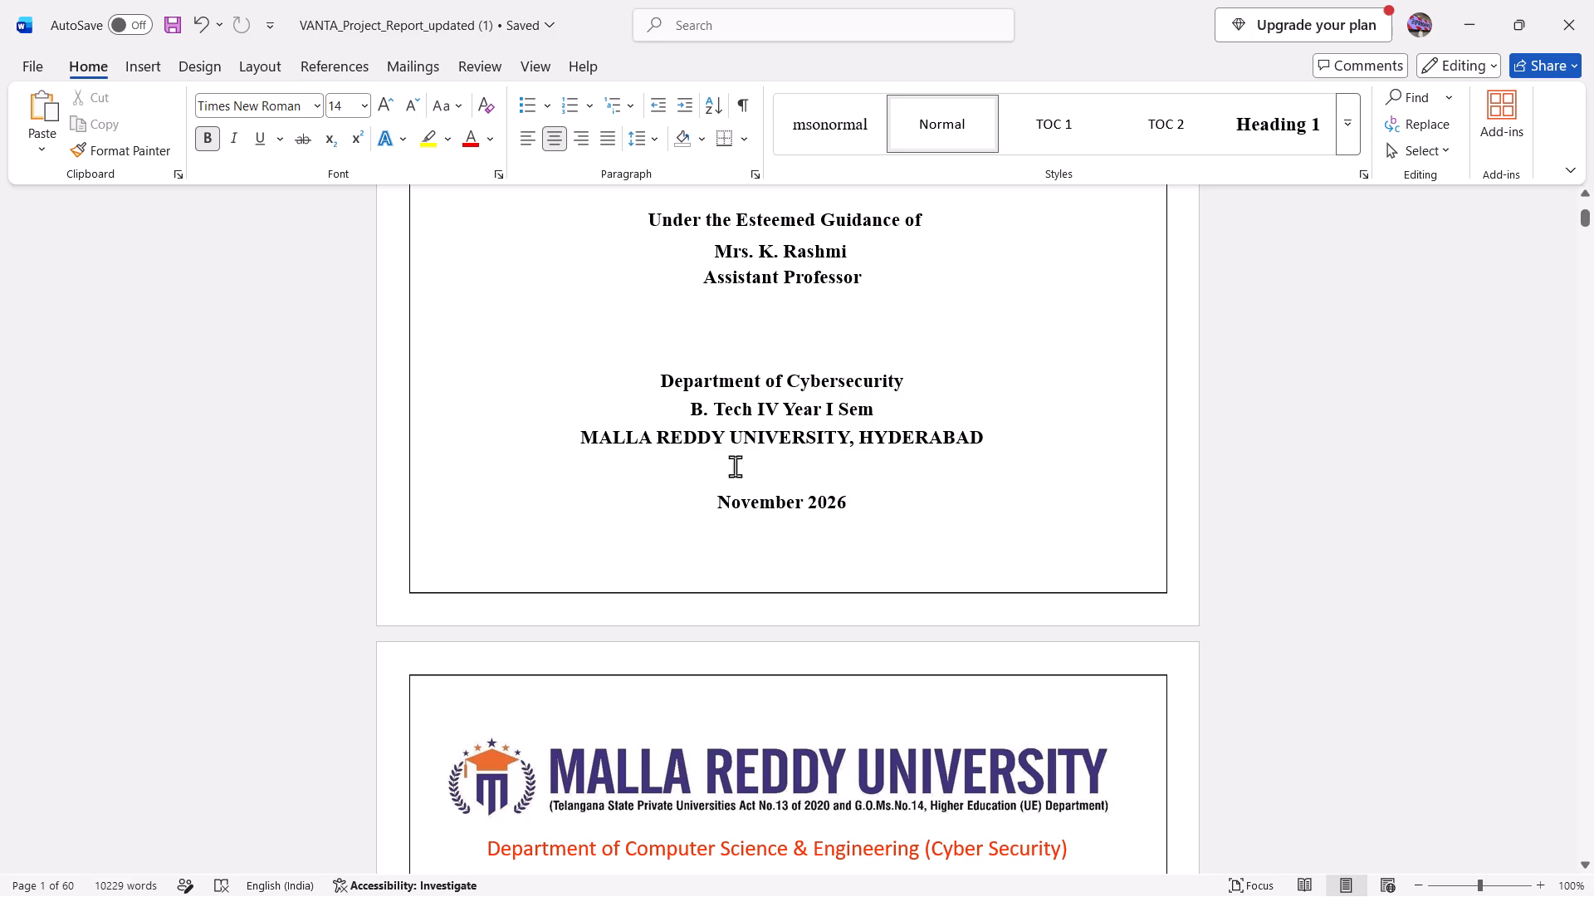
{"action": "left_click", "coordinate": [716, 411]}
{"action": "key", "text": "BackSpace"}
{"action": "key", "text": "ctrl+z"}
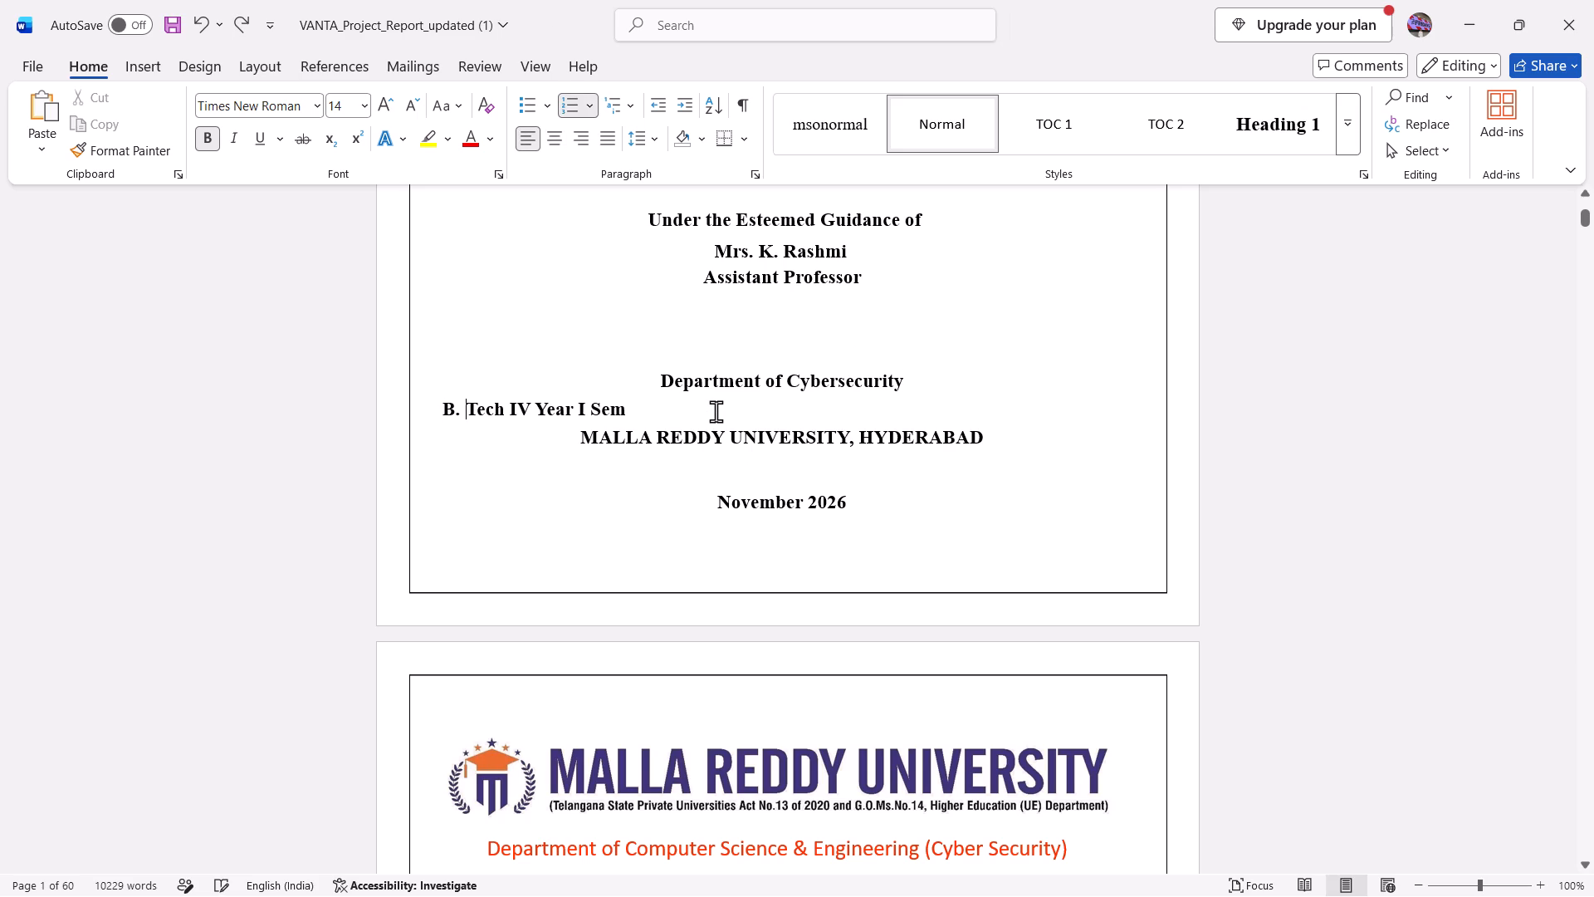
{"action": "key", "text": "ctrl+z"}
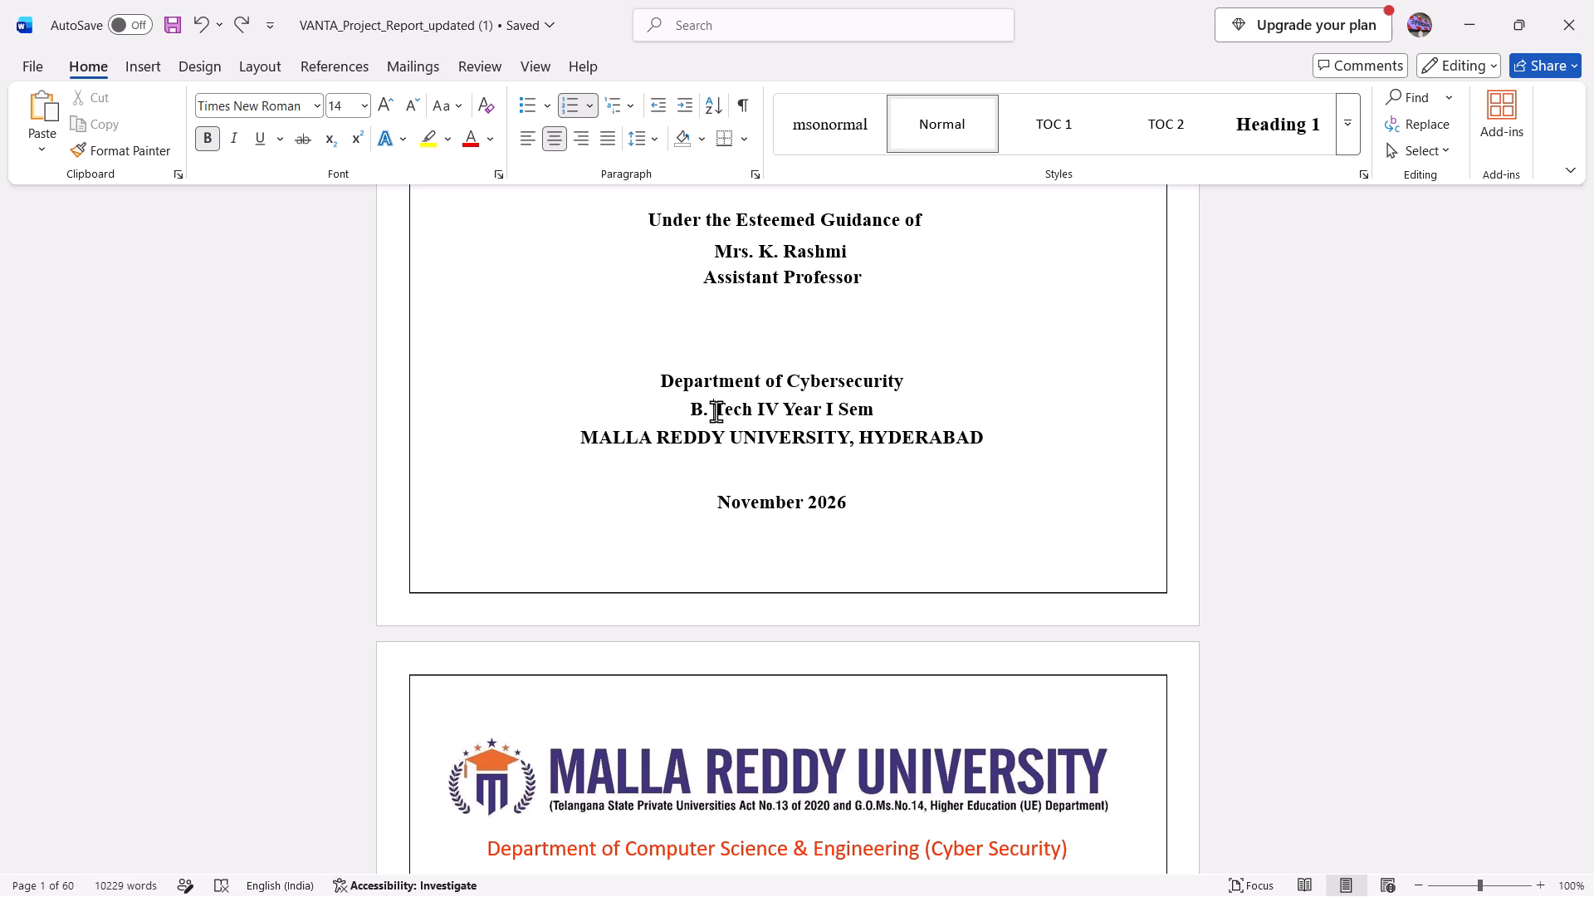
Review the certificate page's heading, certification paragraph and signatory details.
{"action": "key", "text": "Down"}
{"action": "key", "text": "Down"}
{"action": "key", "text": "Down"}
{"action": "key", "text": "Down"}
{"action": "key", "text": "Down"}
{"action": "key", "text": "Down"}
{"action": "key", "text": "Down"}
{"action": "key", "text": "Down"}
{"action": "key", "text": "Down"}
{"action": "key", "text": "Down"}
{"action": "key", "text": "Down"}
{"action": "key", "text": "Down"}
{"action": "key", "text": "Down"}
{"action": "key", "text": "Down"}
{"action": "key", "text": "Down"}
{"action": "key", "text": "Down"}
{"action": "key", "text": "Down"}
{"action": "key", "text": "Down"}
{"action": "key", "text": "Down"}
{"action": "key", "text": "Down"}
{"action": "key", "text": "Down"}
{"action": "key", "text": "Down"}
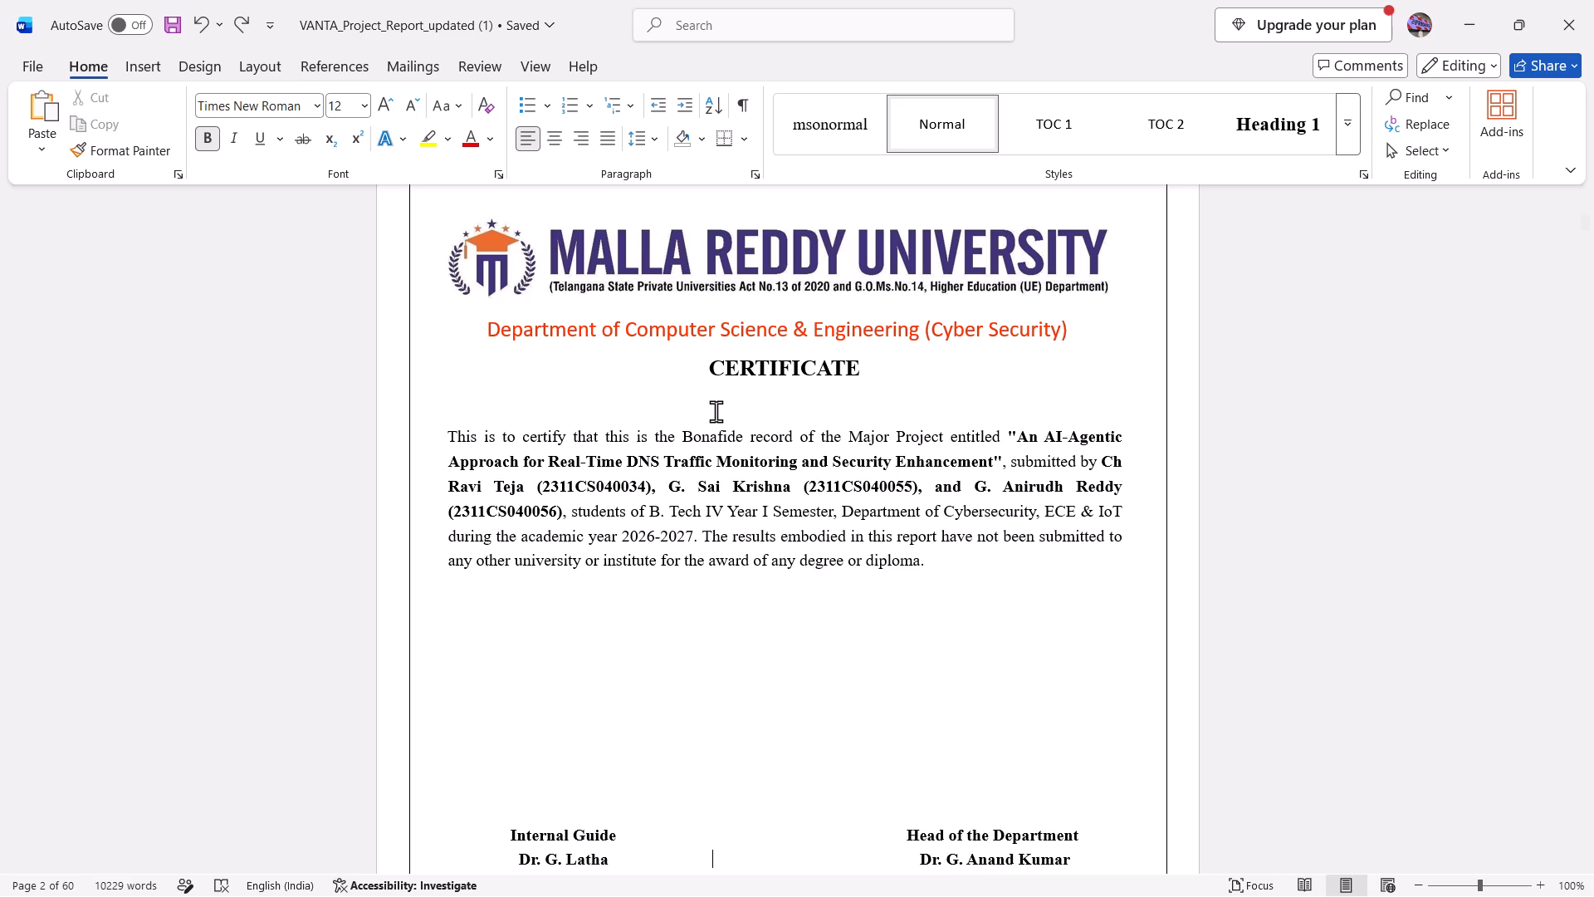
{"action": "key", "text": "Down"}
{"action": "key", "text": "Down"}
{"action": "key", "text": "Down"}
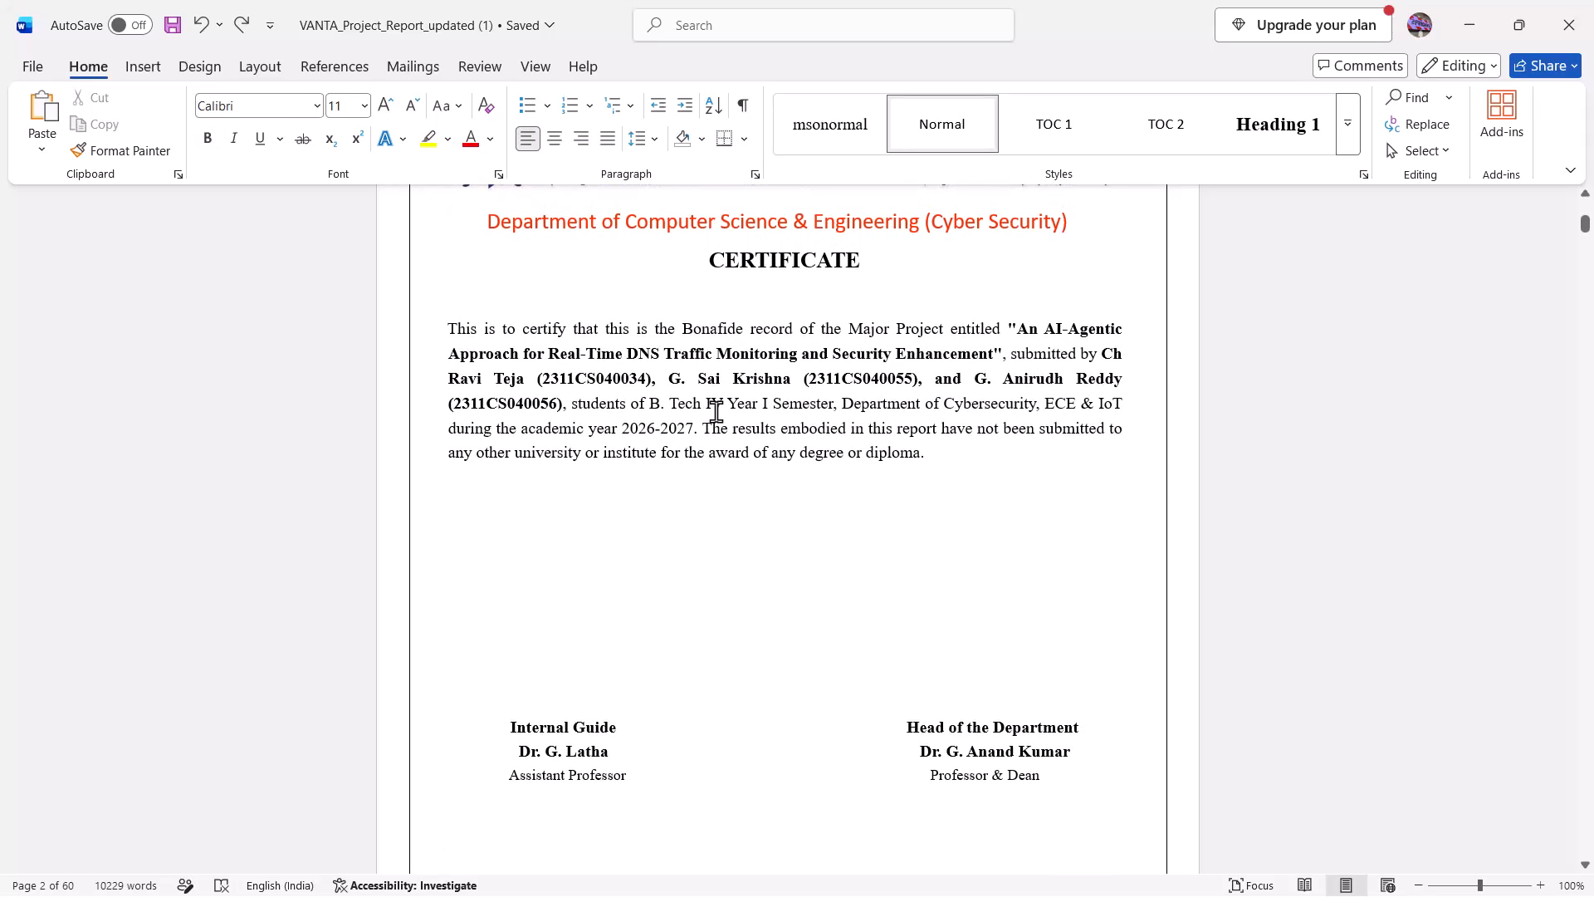
{"action": "key", "text": "Up"}
{"action": "key", "text": "Up"}
{"action": "key", "text": "Up"}
{"action": "key", "text": "Up"}
{"action": "key", "text": "Up"}
{"action": "key", "text": "Up"}
{"action": "key", "text": "Up"}
{"action": "key", "text": "Up"}
{"action": "key", "text": "Up"}
{"action": "key", "text": "Up"}
{"action": "key", "text": "Up"}
{"action": "key", "text": "Up"}
{"action": "key", "text": "Up"}
{"action": "key", "text": "Up"}
{"action": "key", "text": "Up"}
{"action": "key", "text": "Up"}
{"action": "key", "text": "Up"}
{"action": "key", "text": "Up"}
{"action": "key", "text": "Up"}
{"action": "key", "text": "Up"}
{"action": "key", "text": "Up"}
{"action": "key", "text": "Up"}
{"action": "key", "text": "Up"}
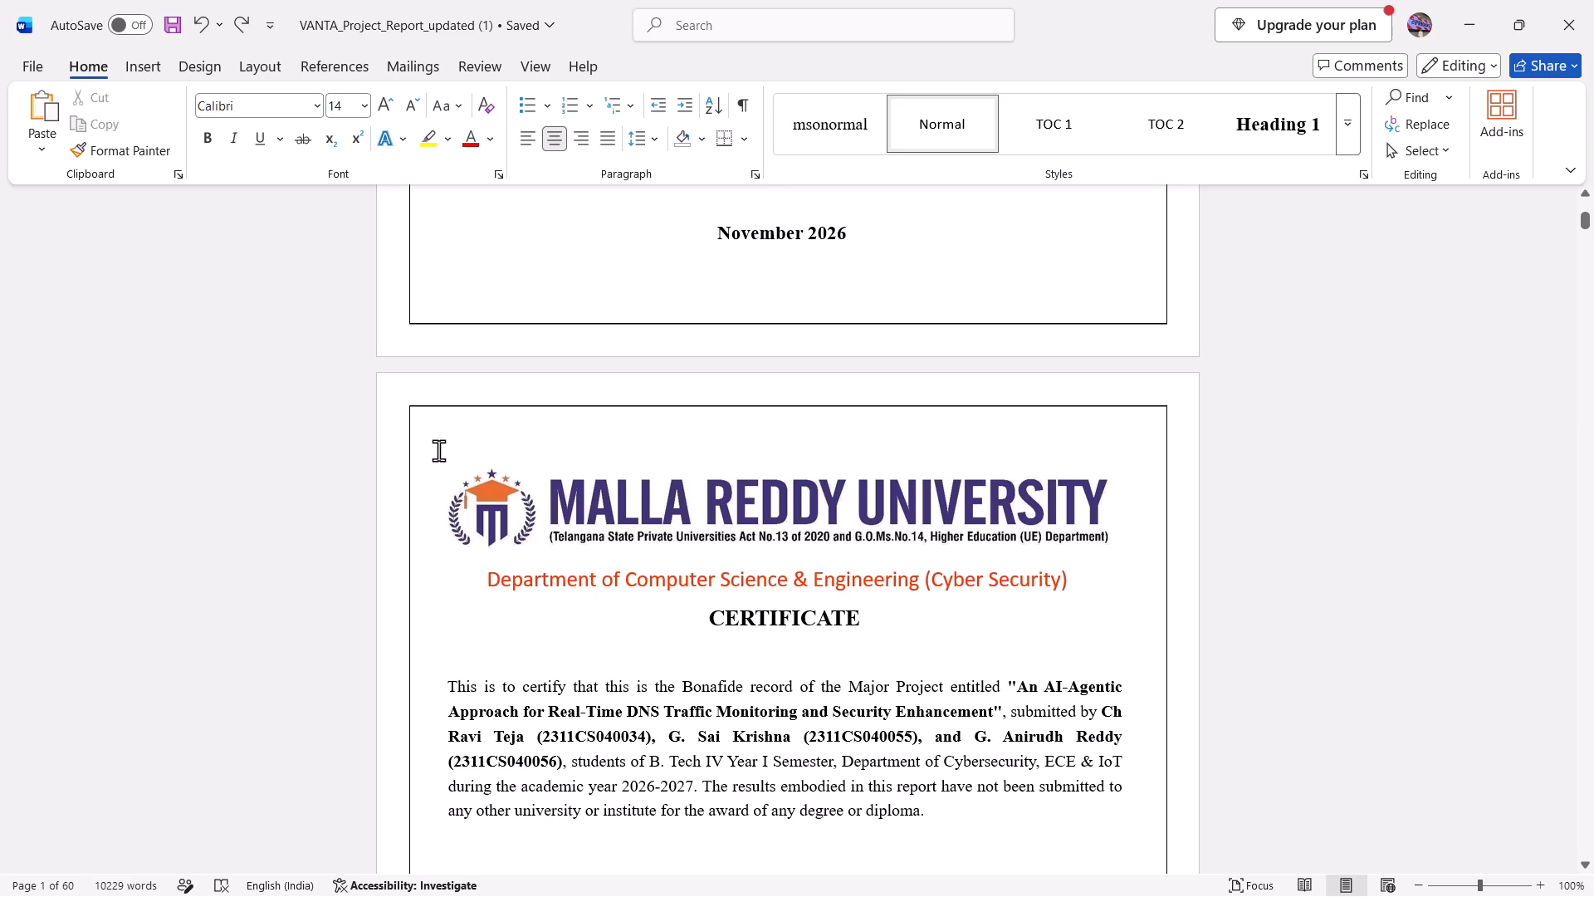
Set the line spacing of the university logo and department heading on the certificate page to 2.0.
{"action": "left_click_drag", "start_coordinate": [438, 450], "coordinate": [633, 616]}
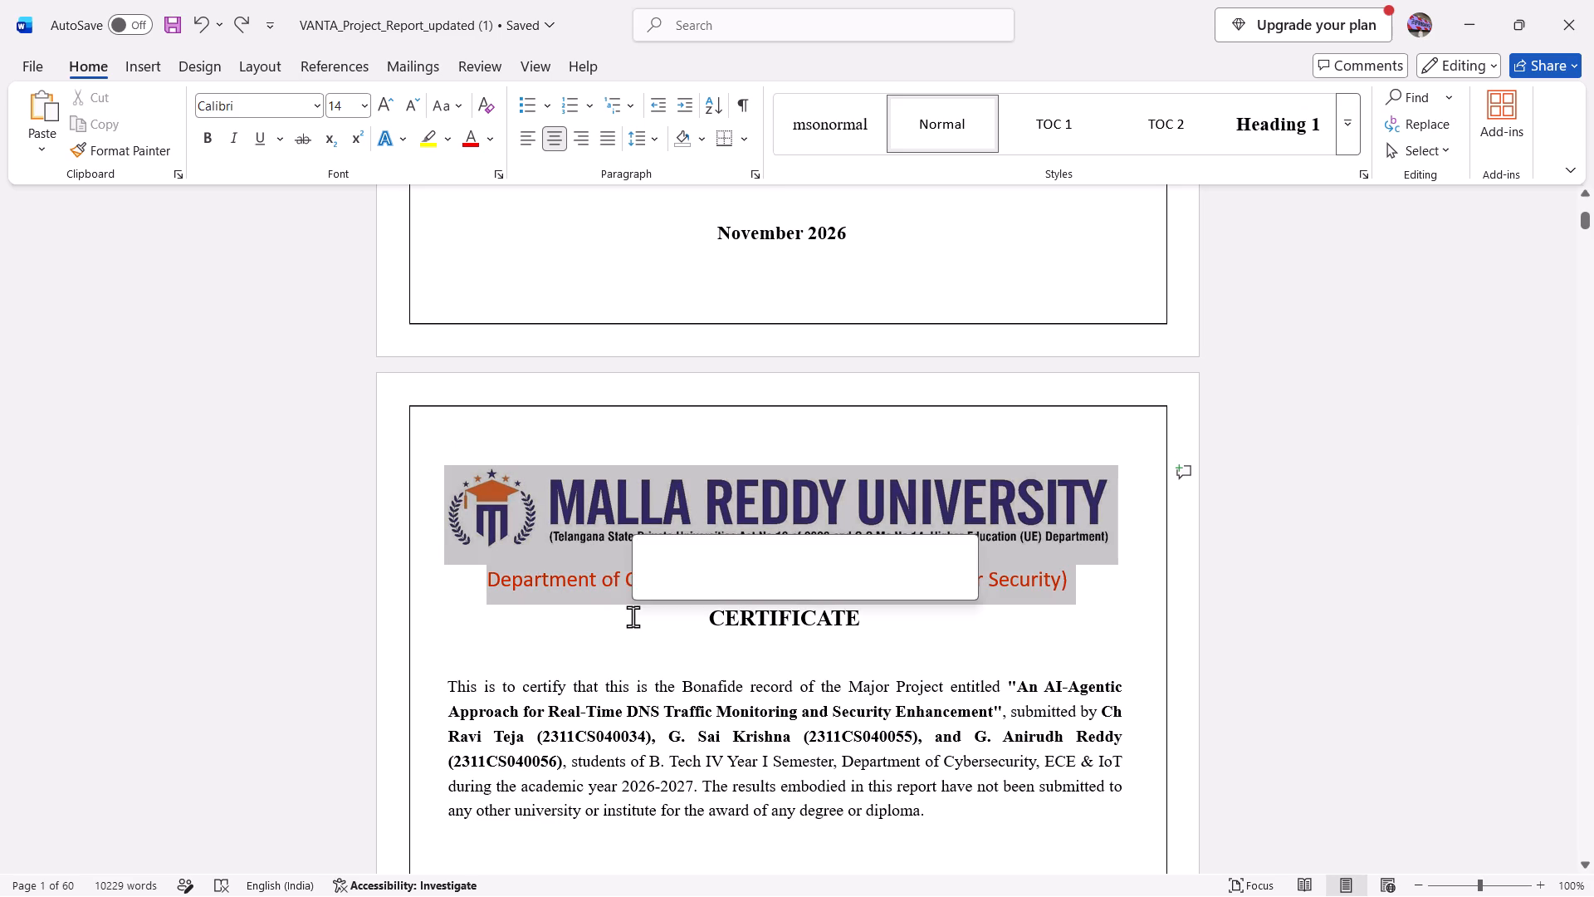
{"action": "left_click", "coordinate": [638, 146]}
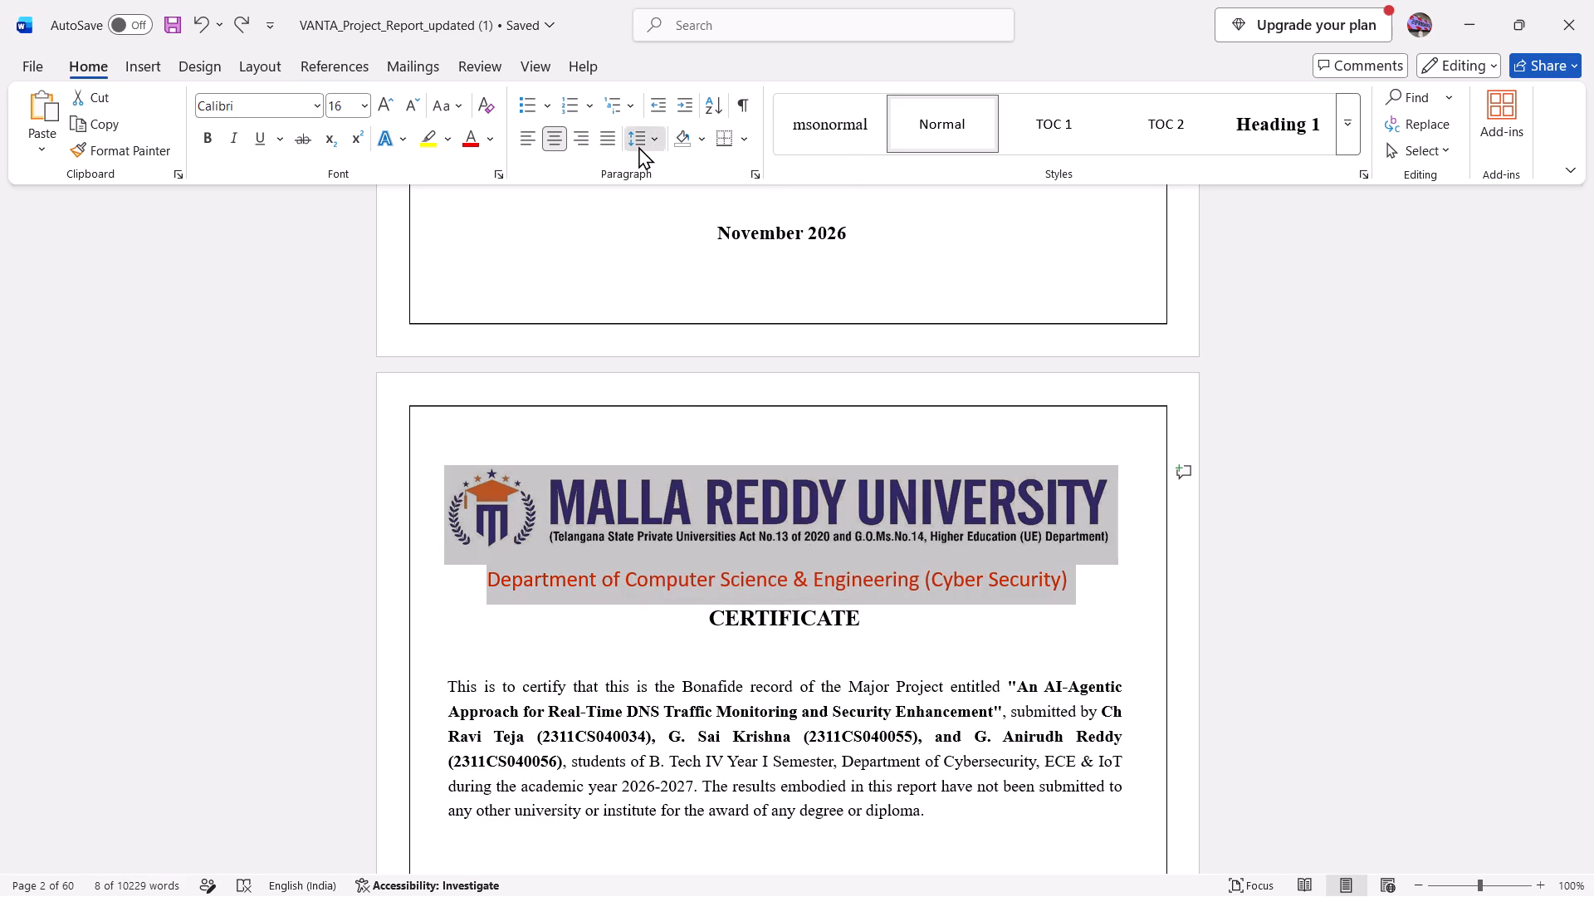
{"action": "left_click", "coordinate": [640, 189]}
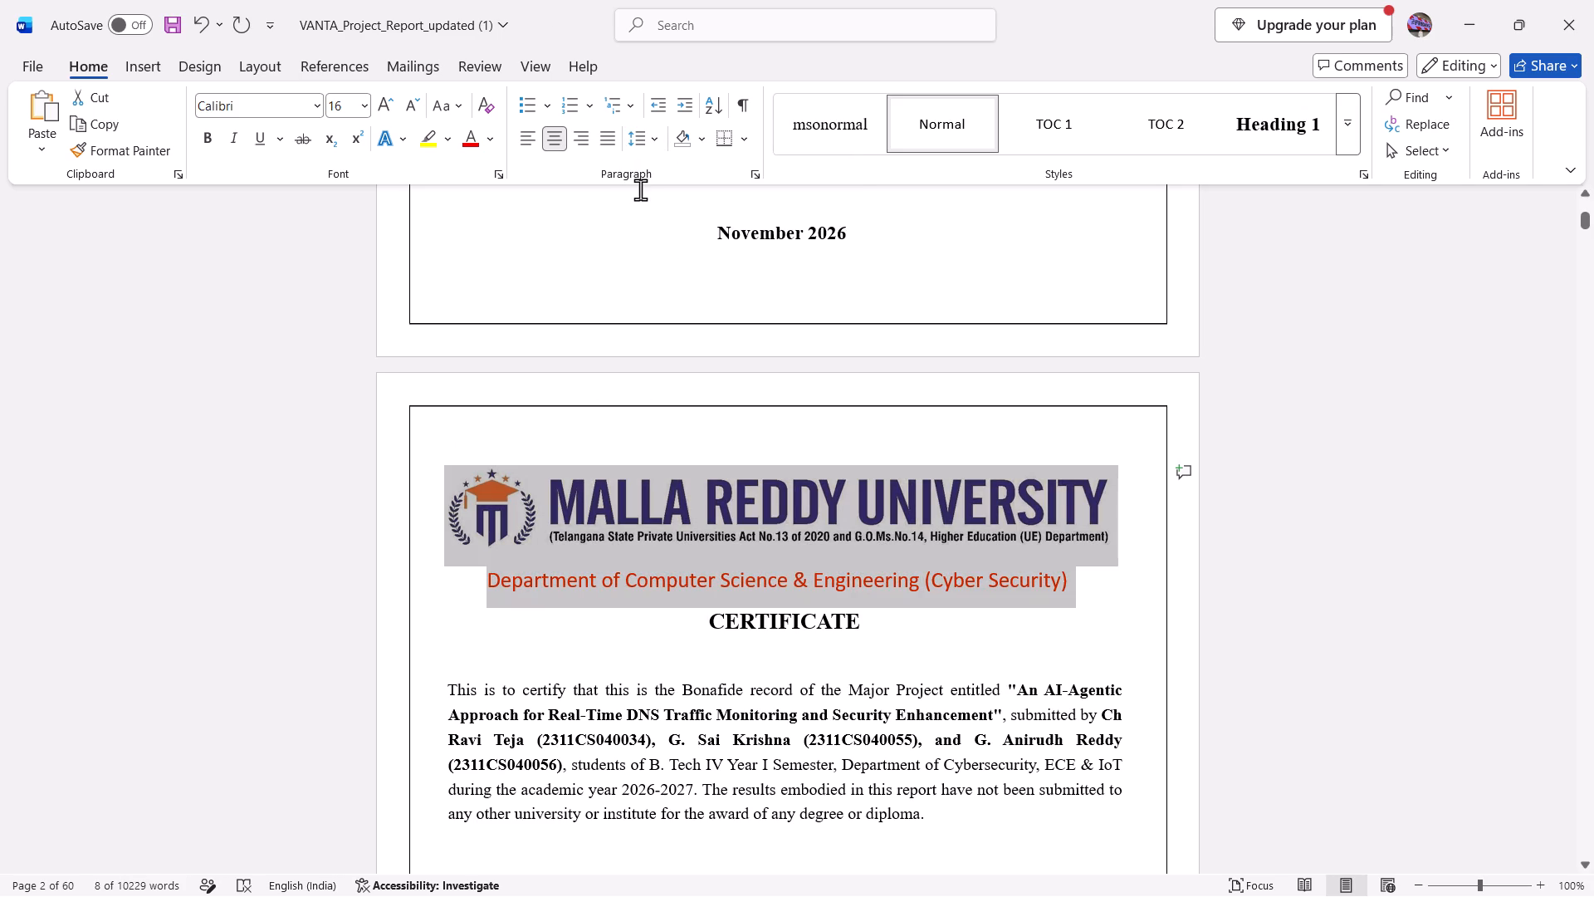
{"action": "left_click", "coordinate": [629, 135]}
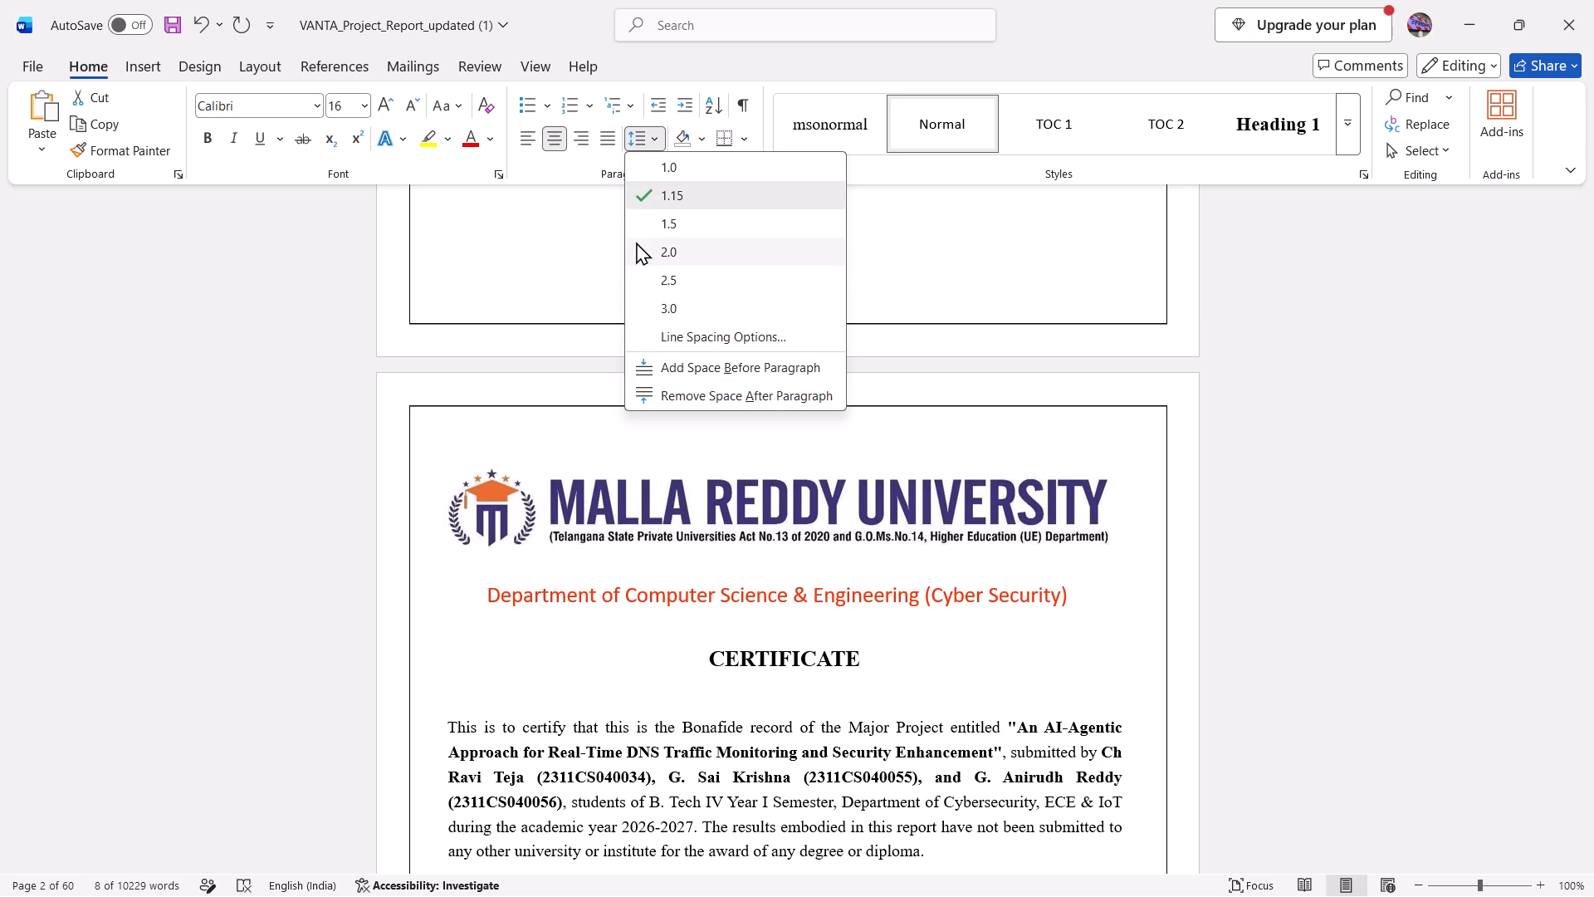
{"action": "left_click", "coordinate": [636, 242]}
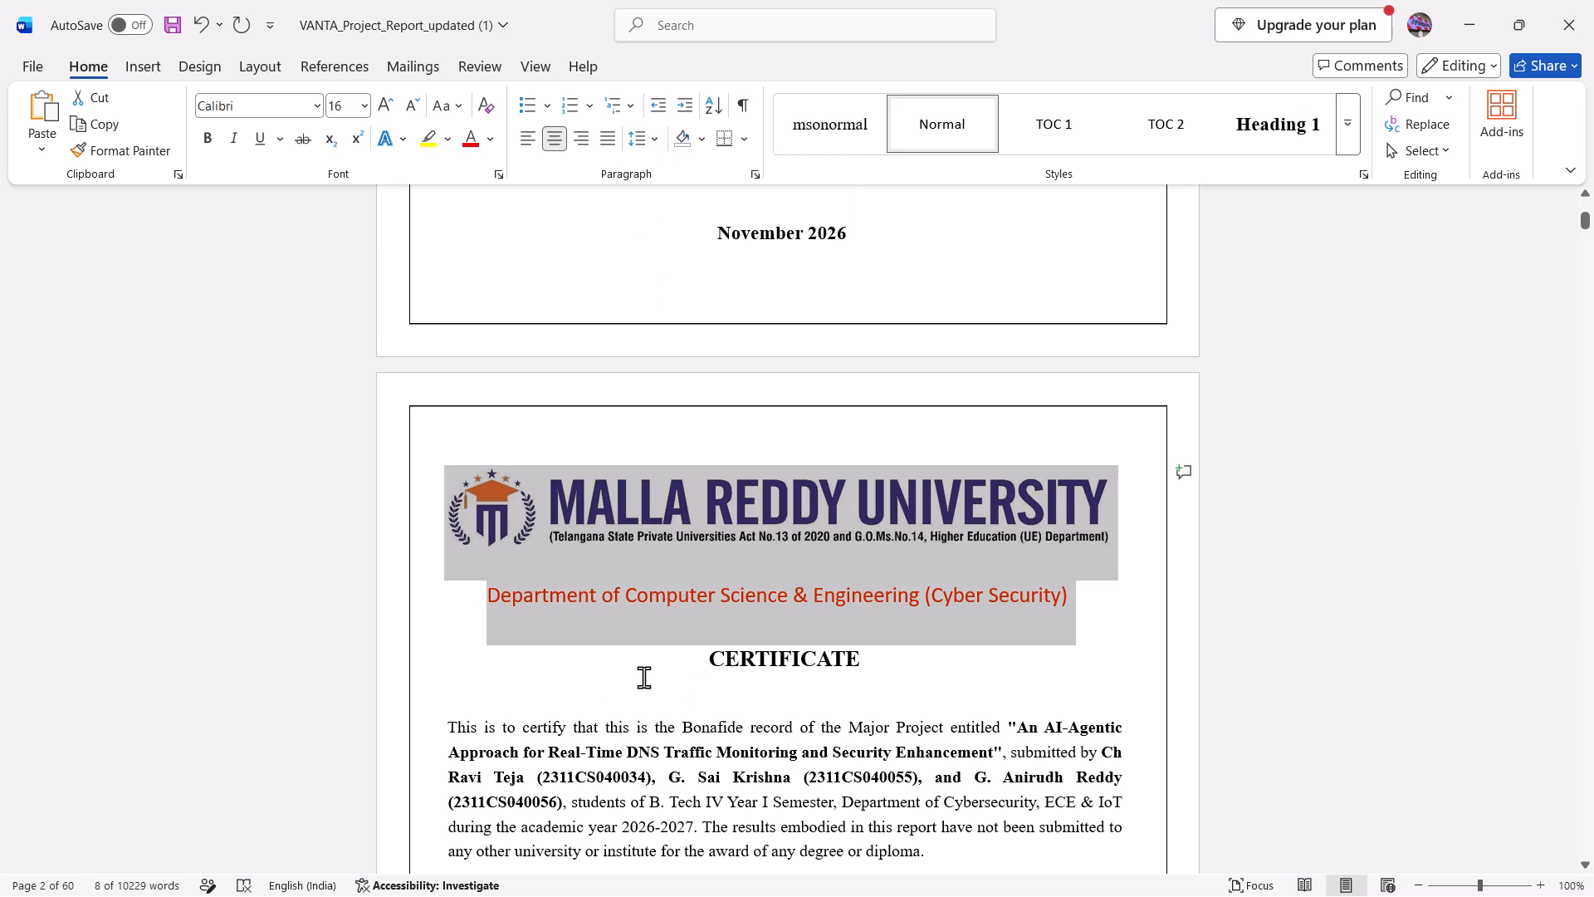
Check the certificate page's layout through its signatory blocks and on to the start of the Declaration page.
{"action": "left_click", "coordinate": [643, 677]}
{"action": "key", "text": "Down"}
{"action": "key", "text": "Down"}
{"action": "key", "text": "Down"}
{"action": "key", "text": "Down"}
{"action": "key", "text": "Down"}
{"action": "key", "text": "Down"}
{"action": "key", "text": "Down"}
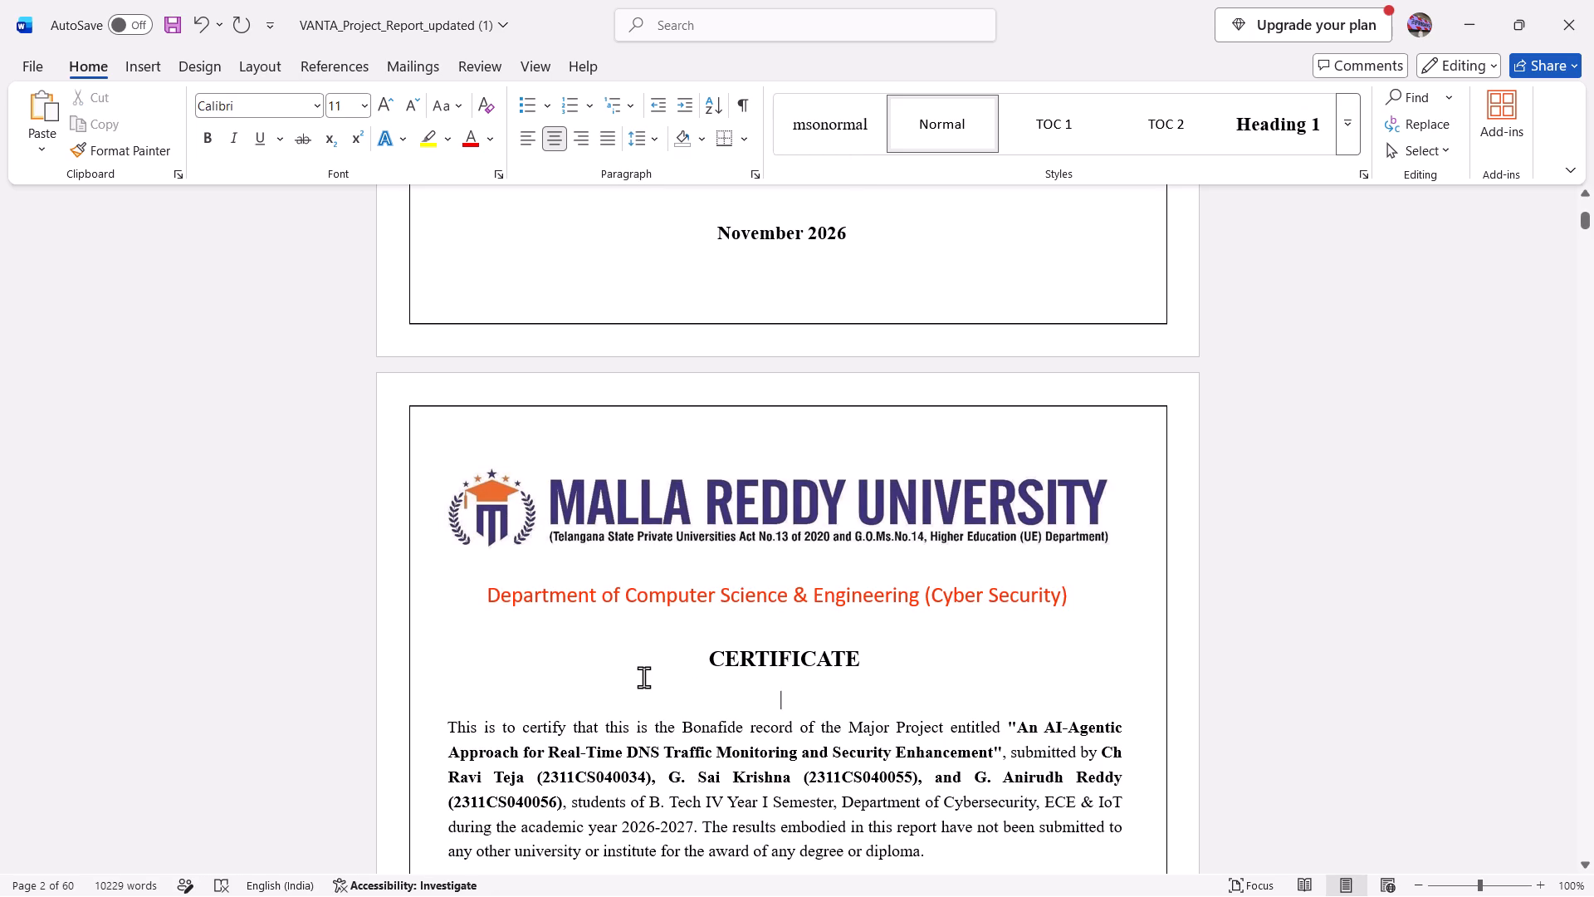
{"action": "key", "text": "Down"}
{"action": "key", "text": "Down"}
{"action": "key", "text": "Down"}
{"action": "key", "text": "Down"}
{"action": "key", "text": "Down"}
{"action": "key", "text": "Down"}
{"action": "key", "text": "Down"}
{"action": "key", "text": "Down"}
{"action": "key", "text": "Down"}
{"action": "key", "text": "Down"}
{"action": "key", "text": "Down"}
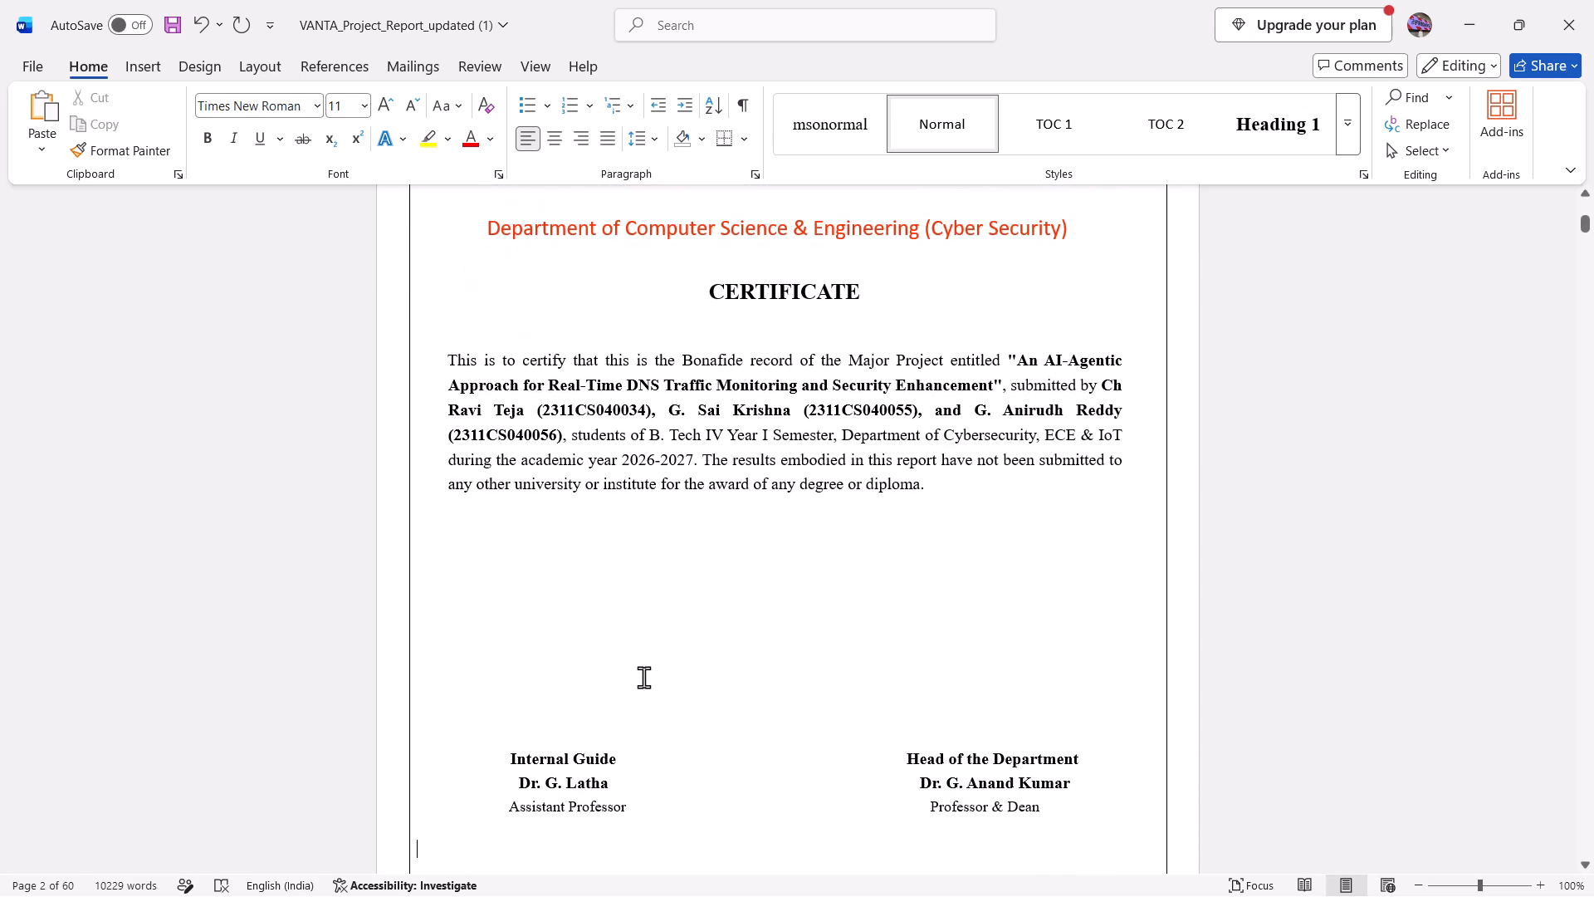
{"action": "key", "text": "Down"}
{"action": "key", "text": "Down"}
{"action": "key", "text": "Down"}
{"action": "key", "text": "Down"}
{"action": "key", "text": "Down"}
{"action": "key", "text": "Down"}
{"action": "key", "text": "Down"}
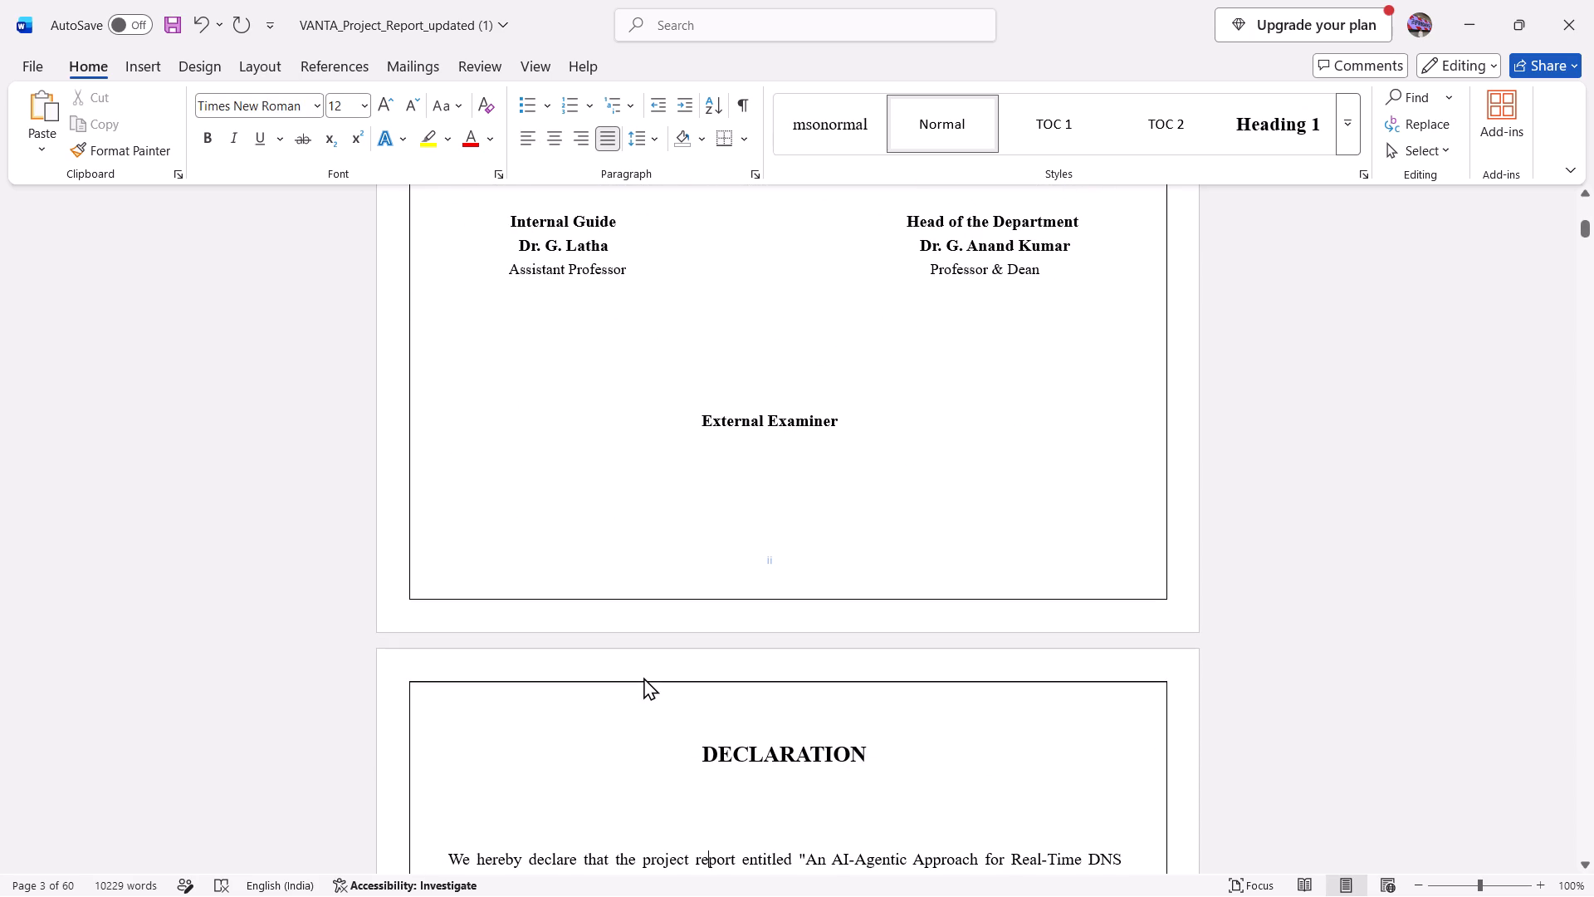
{"action": "key", "text": "Up"}
{"action": "key", "text": "Up"}
{"action": "key", "text": "Up"}
{"action": "key", "text": "Up"}
{"action": "key", "text": "Up"}
{"action": "key", "text": "Up"}
{"action": "key", "text": "Up"}
{"action": "key", "text": "Up"}
{"action": "key", "text": "Up"}
{"action": "key", "text": "Up"}
Compare the guidance and department details on the title page with the certificate page's paragraph and signatory blocks.
{"action": "key", "text": "Up"}
{"action": "key", "text": "Up"}
{"action": "key", "text": "Up"}
{"action": "key", "text": "Up"}
{"action": "key", "text": "Up"}
{"action": "key", "text": "Up"}
{"action": "key", "text": "Up"}
{"action": "key", "text": "Up"}
{"action": "key", "text": "Up"}
{"action": "key", "text": "Up"}
{"action": "key", "text": "Up"}
{"action": "key", "text": "Up"}
{"action": "key", "text": "Up"}
{"action": "key", "text": "Up"}
{"action": "key", "text": "Up"}
{"action": "key", "text": "Up"}
{"action": "key", "text": "Up"}
{"action": "key", "text": "Up"}
{"action": "key", "text": "Up"}
{"action": "key", "text": "Up"}
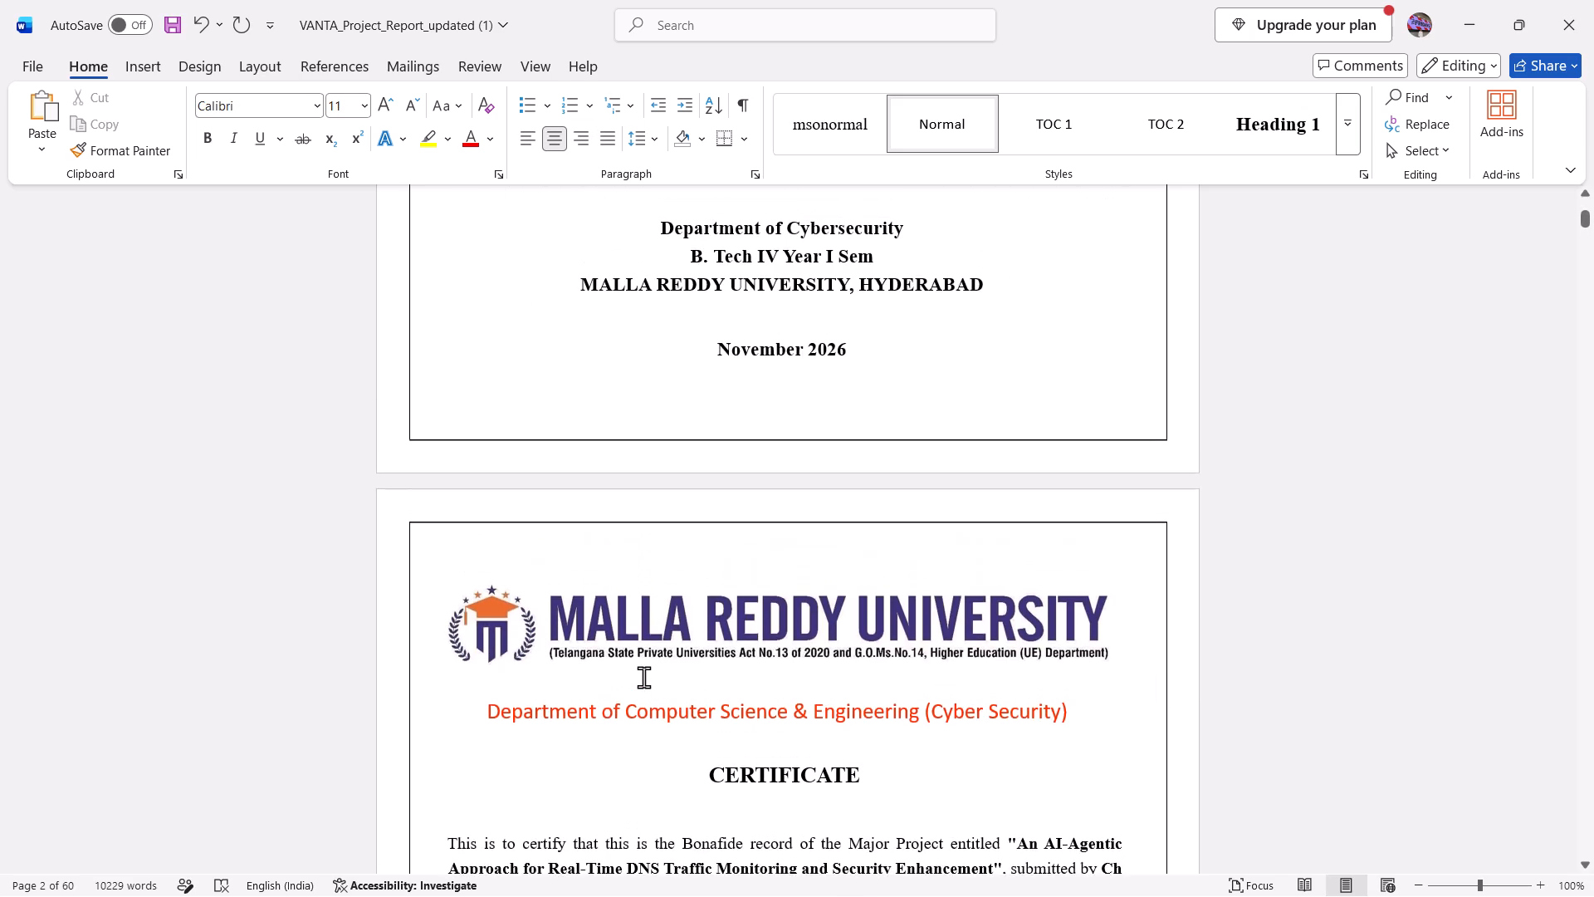
{"action": "key", "text": "Up"}
{"action": "key", "text": "Up"}
{"action": "key", "text": "Up"}
{"action": "key", "text": "Up"}
{"action": "key", "text": "Up"}
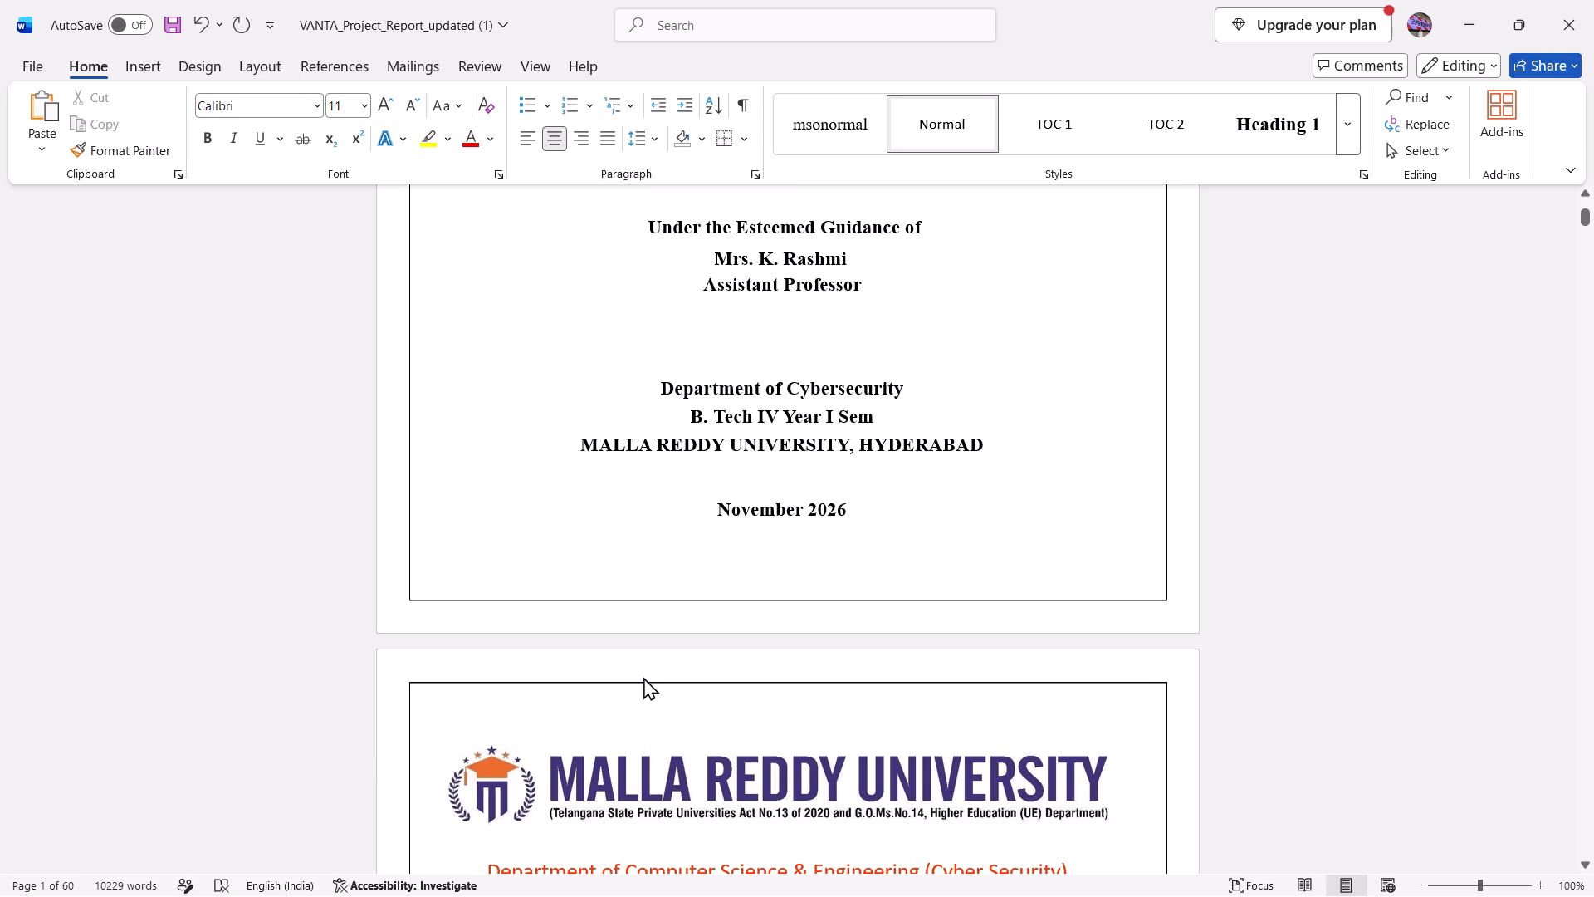
{"action": "key", "text": "Down"}
{"action": "key", "text": "Down"}
{"action": "key", "text": "Down"}
{"action": "key", "text": "Down"}
{"action": "key", "text": "Down"}
{"action": "key", "text": "Down"}
{"action": "key", "text": "Down"}
{"action": "key", "text": "Down"}
{"action": "key", "text": "Down"}
{"action": "key", "text": "Down"}
{"action": "key", "text": "Down"}
{"action": "key", "text": "Down"}
{"action": "key", "text": "Down"}
{"action": "key", "text": "Down"}
{"action": "key", "text": "Down"}
{"action": "key", "text": "Down"}
{"action": "key", "text": "Down"}
{"action": "key", "text": "Down"}
{"action": "key", "text": "Down"}
{"action": "key", "text": "Down"}
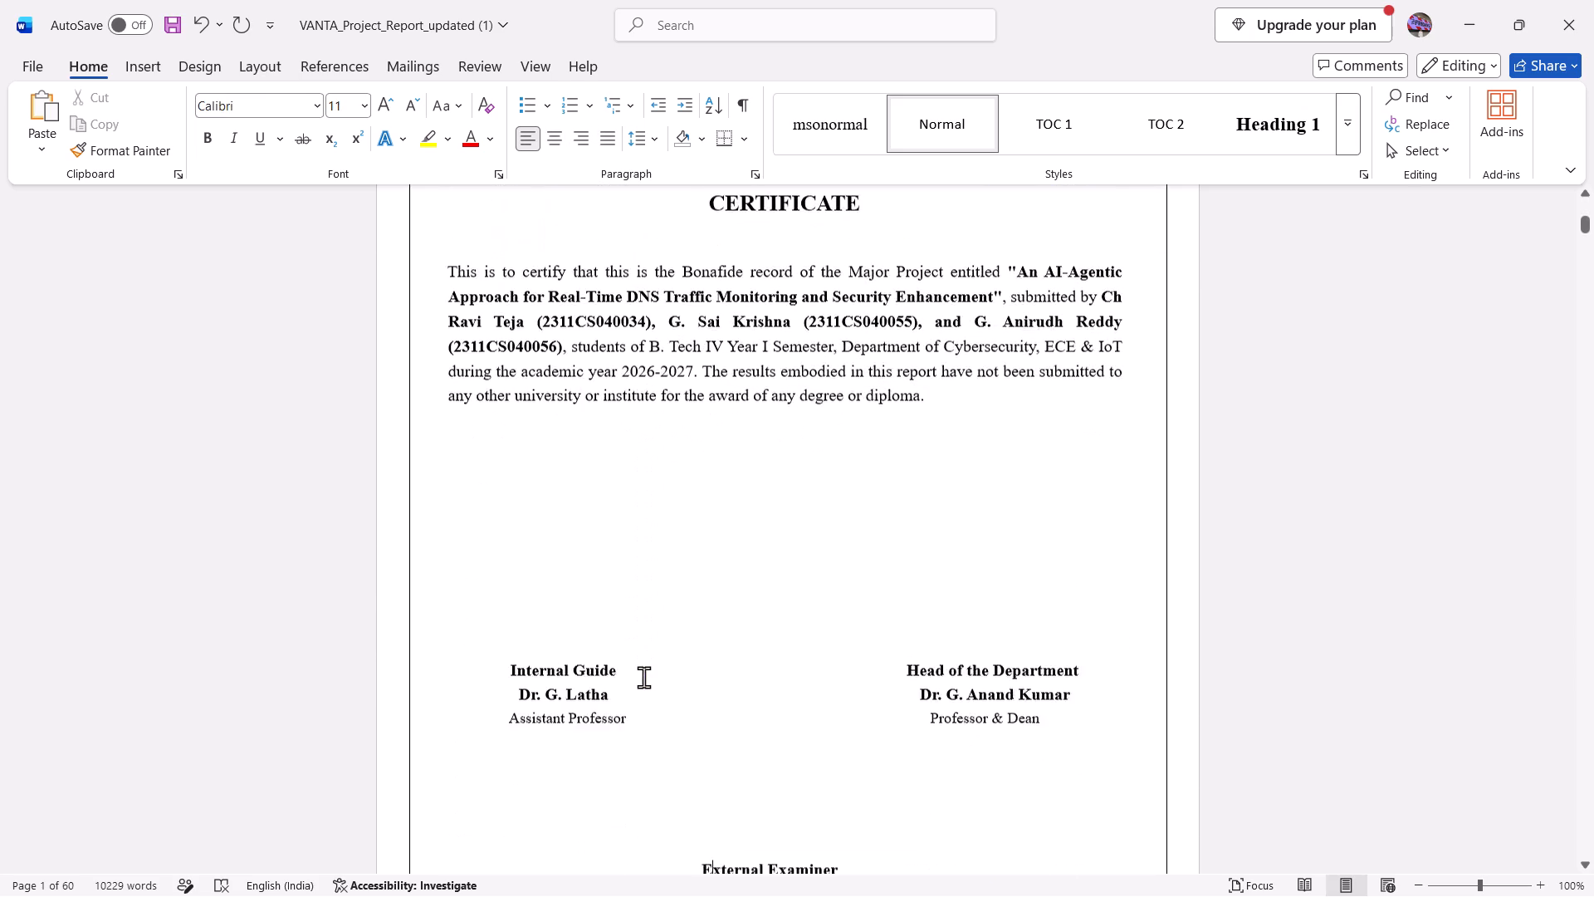
{"action": "key", "text": "Down"}
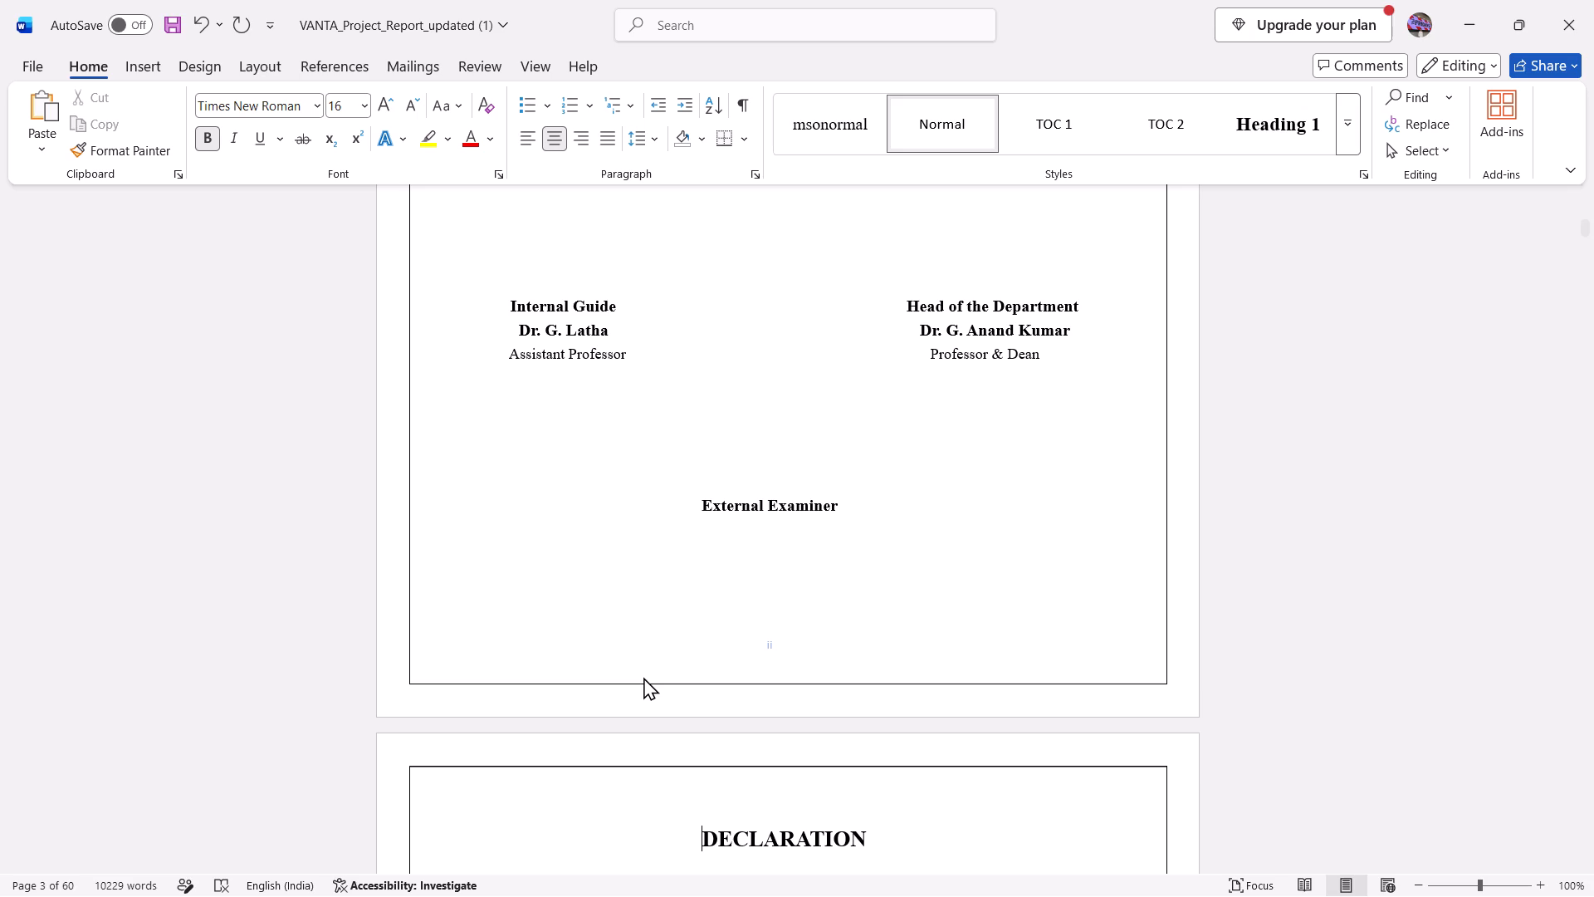
Delete the internal guide's name from the line beneath the Internal Guide heading on the certificate page.
{"action": "left_click", "coordinate": [619, 338]}
{"action": "key", "text": "BackSpace"}
{"action": "key", "text": "BackSpace"}
{"action": "key", "text": "BackSpace"}
{"action": "key", "text": "BackSpace"}
{"action": "key", "text": "BackSpace"}
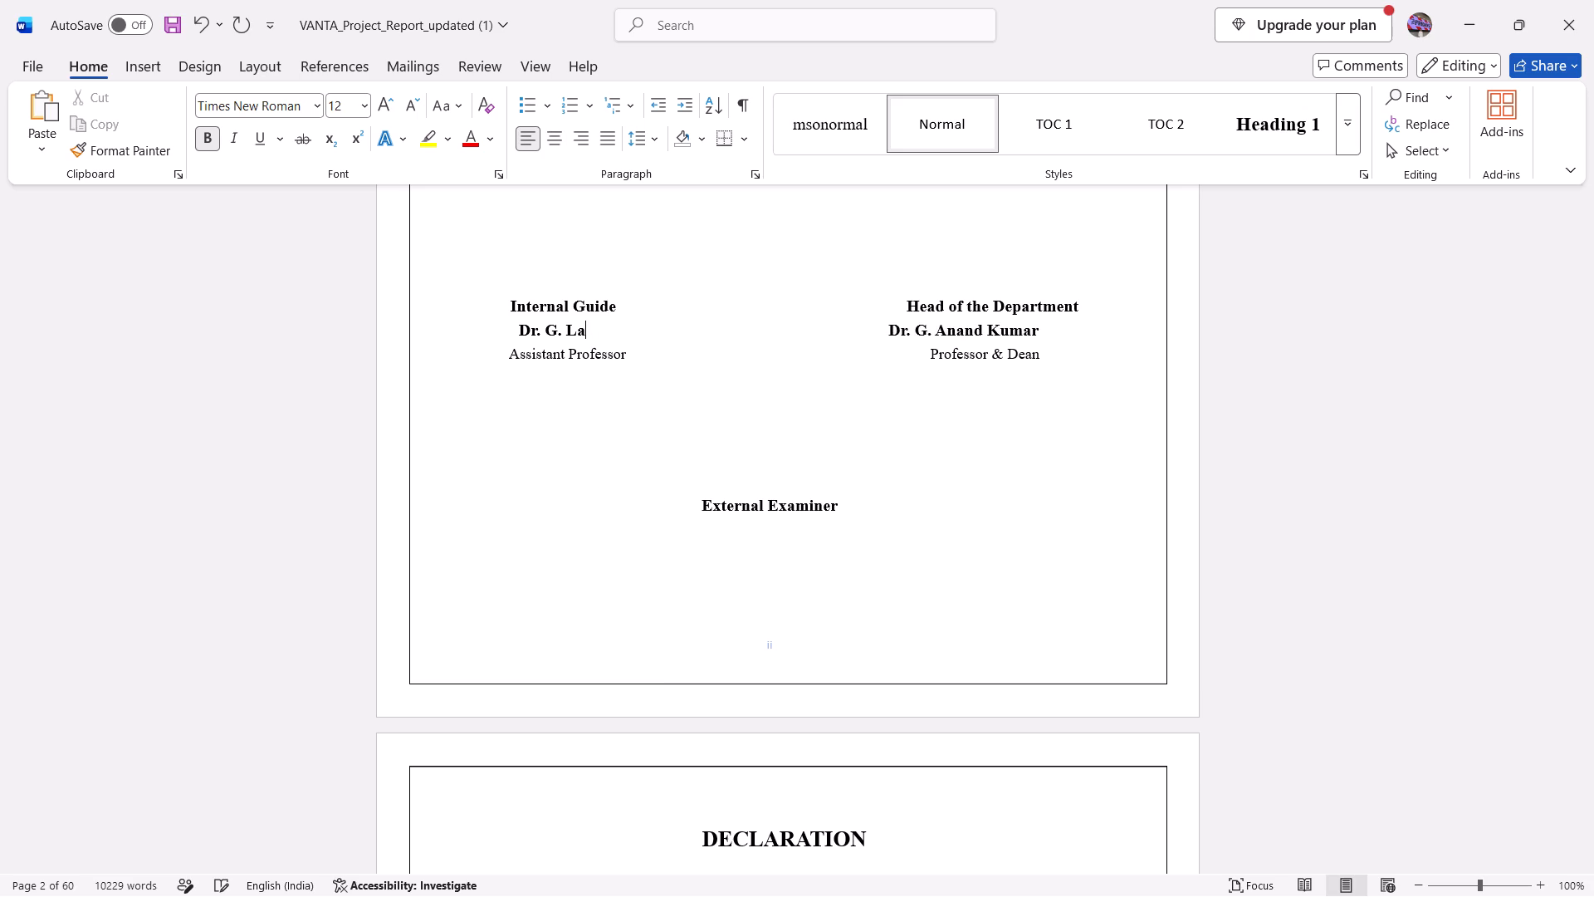
{"action": "key", "text": "BackSpace"}
{"action": "key", "text": "BackSpace"}
{"action": "key", "text": "BackSpace"}
{"action": "key", "text": "BackSpace"}
{"action": "key", "text": "BackSpace"}
{"action": "key", "text": "BackSpace"}
{"action": "key", "text": "BackSpace"}
{"action": "key", "text": "BackSpace"}
{"action": "key", "text": "BackSpace"}
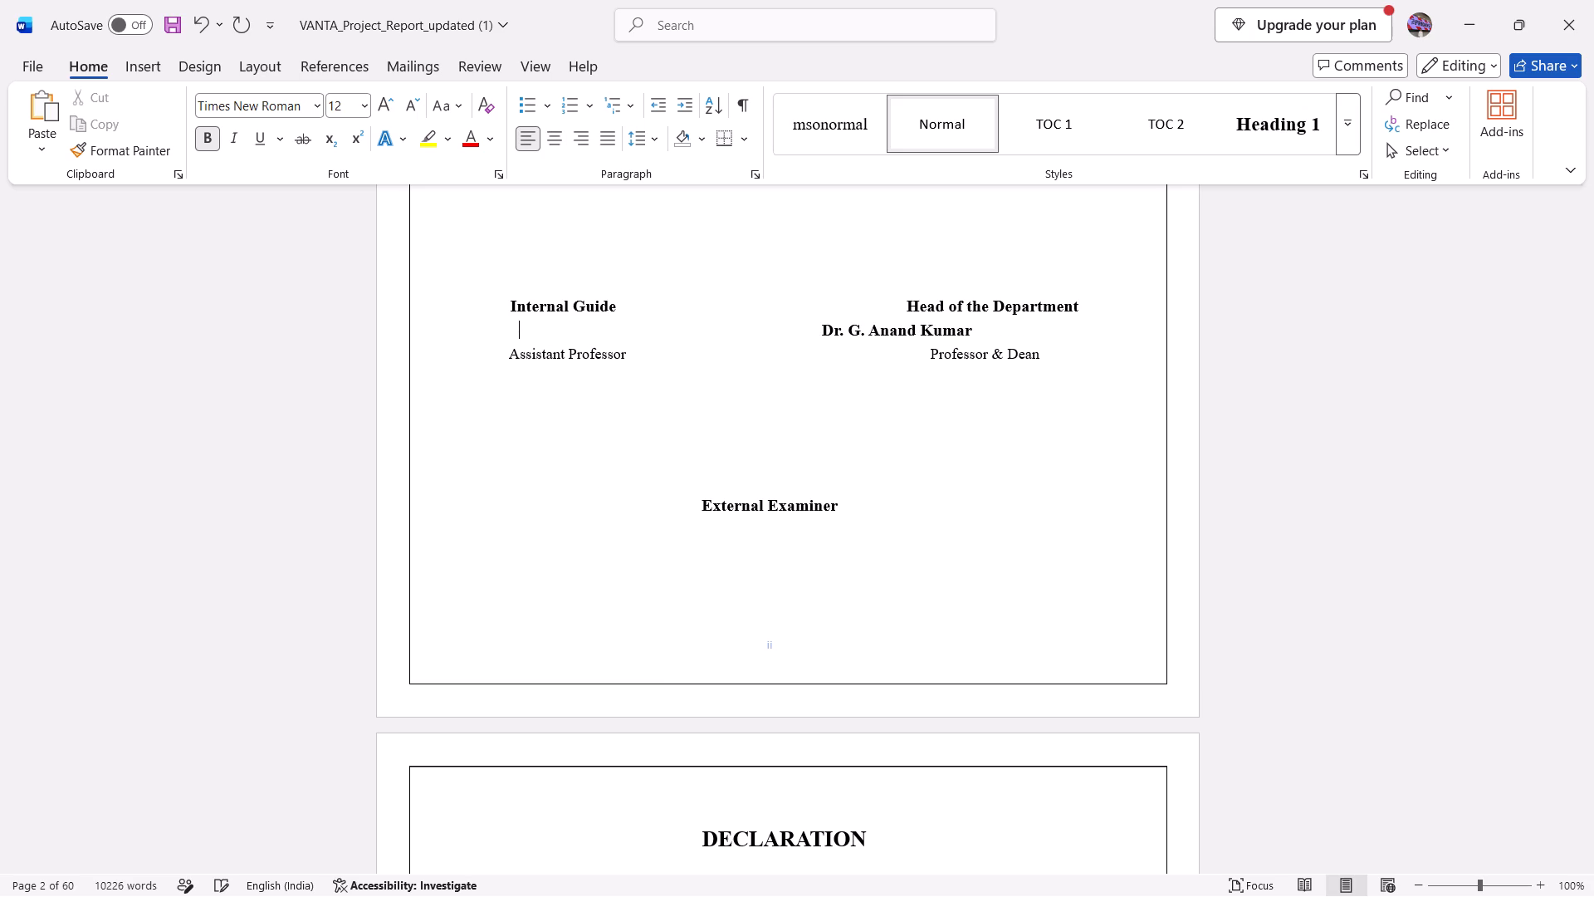
Look up the guide's name on the title page and return to the emptied name line under Internal Guide.
{"action": "scroll", "coordinate": [619, 338], "scroll_direction": "up", "scroll_amount": 2}
{"action": "scroll", "coordinate": [619, 338], "scroll_direction": "down", "scroll_amount": 1}
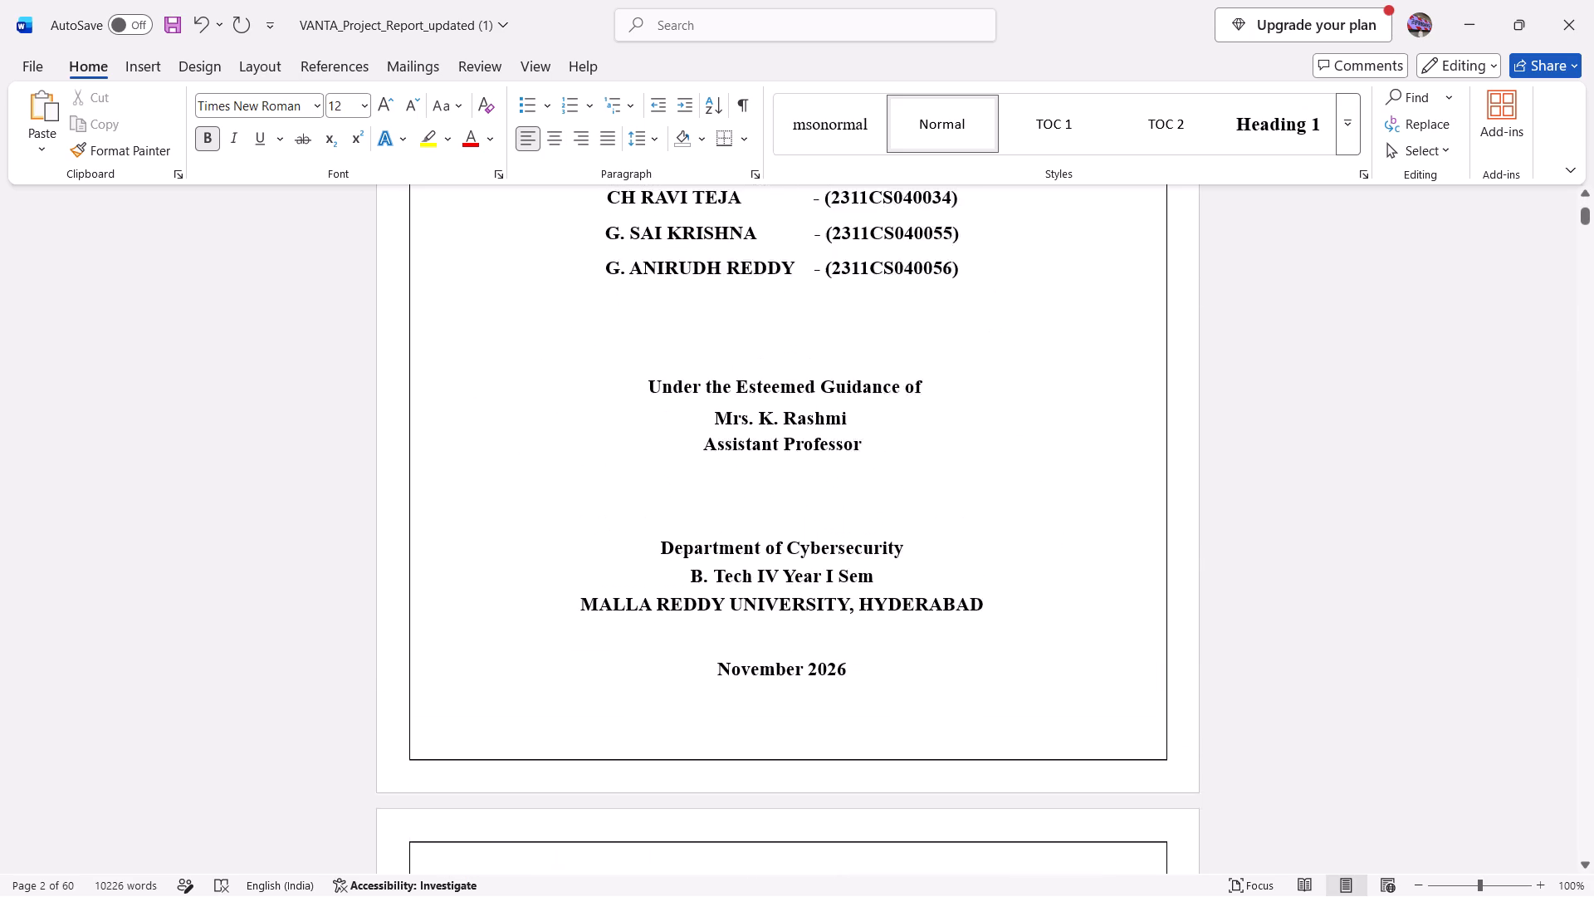
{"action": "scroll", "coordinate": [619, 338], "scroll_direction": "down", "scroll_amount": 2}
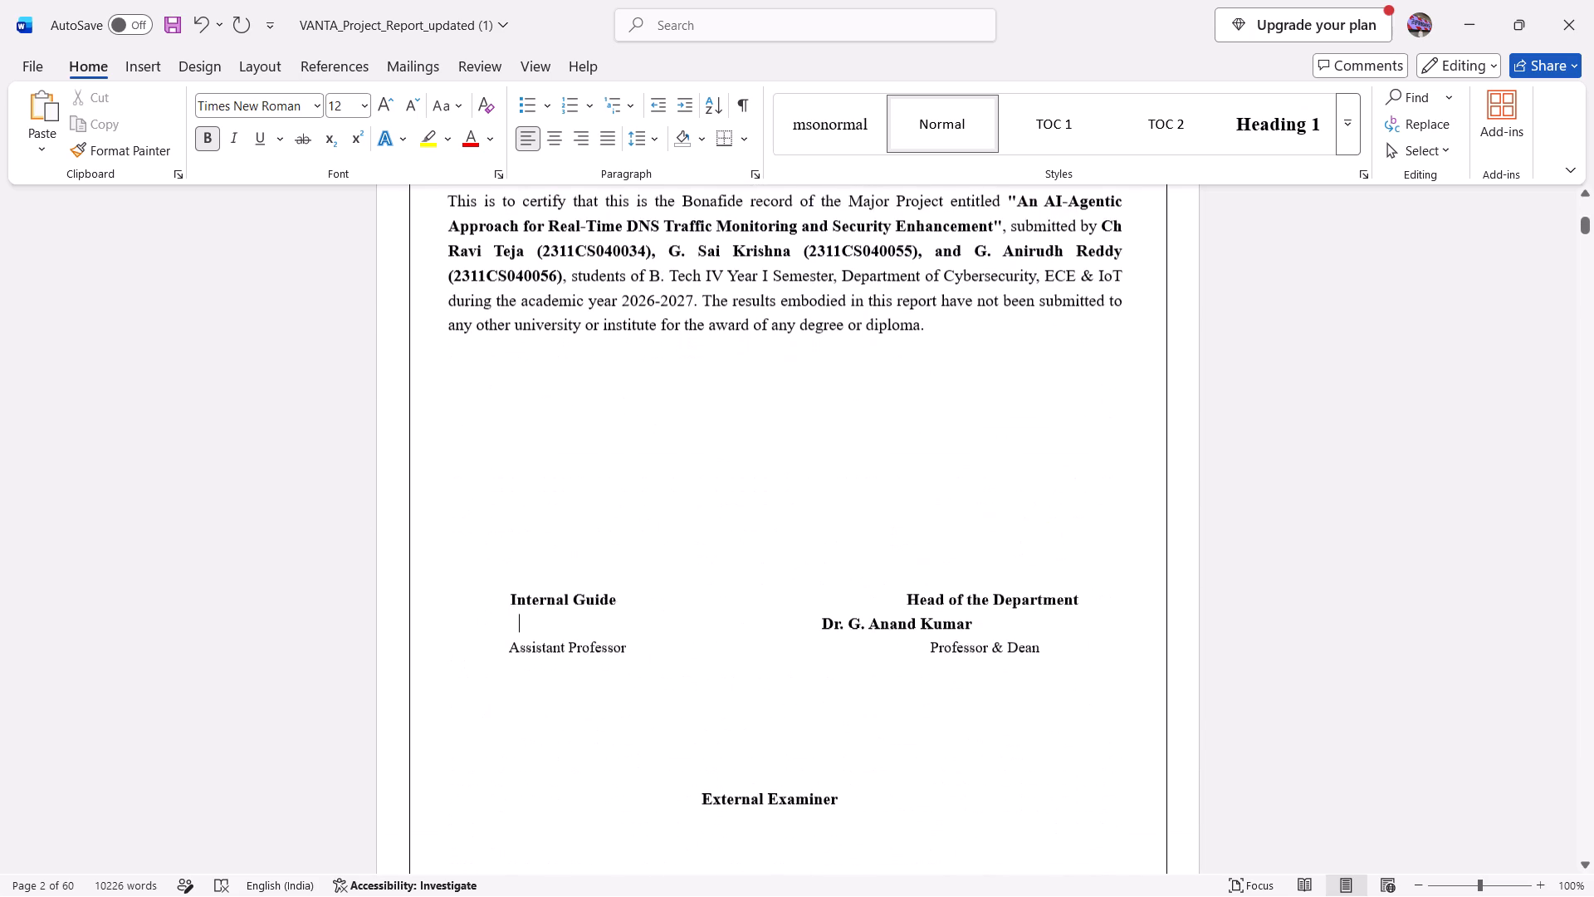
{"action": "scroll", "coordinate": [619, 338], "scroll_direction": "up", "scroll_amount": 1}
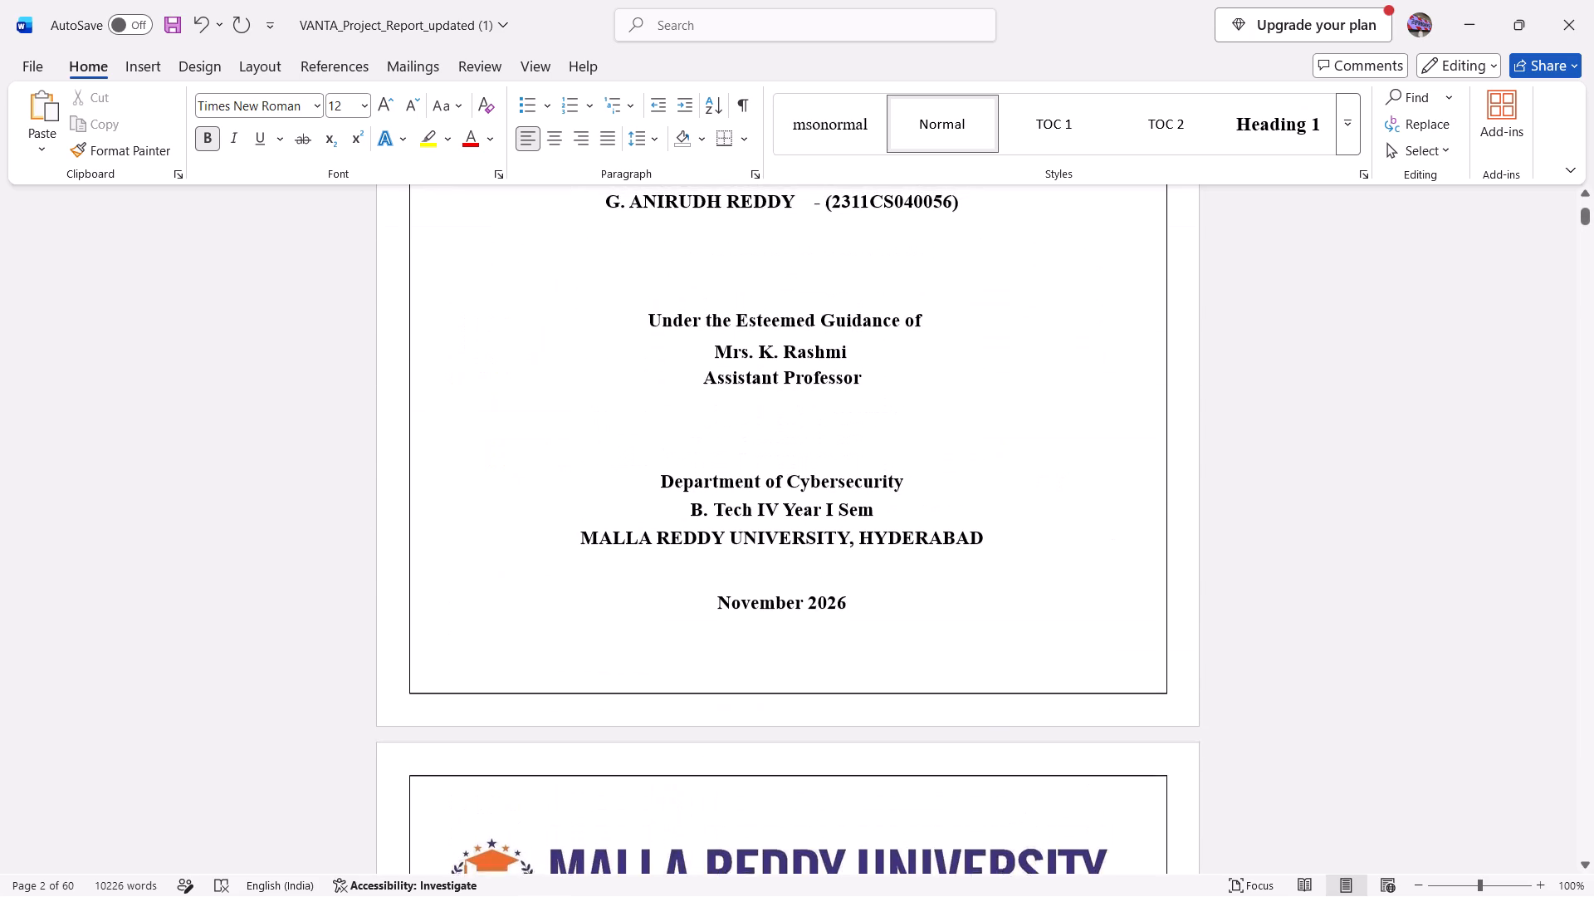
{"action": "scroll", "coordinate": [619, 338], "scroll_direction": "up", "scroll_amount": 1}
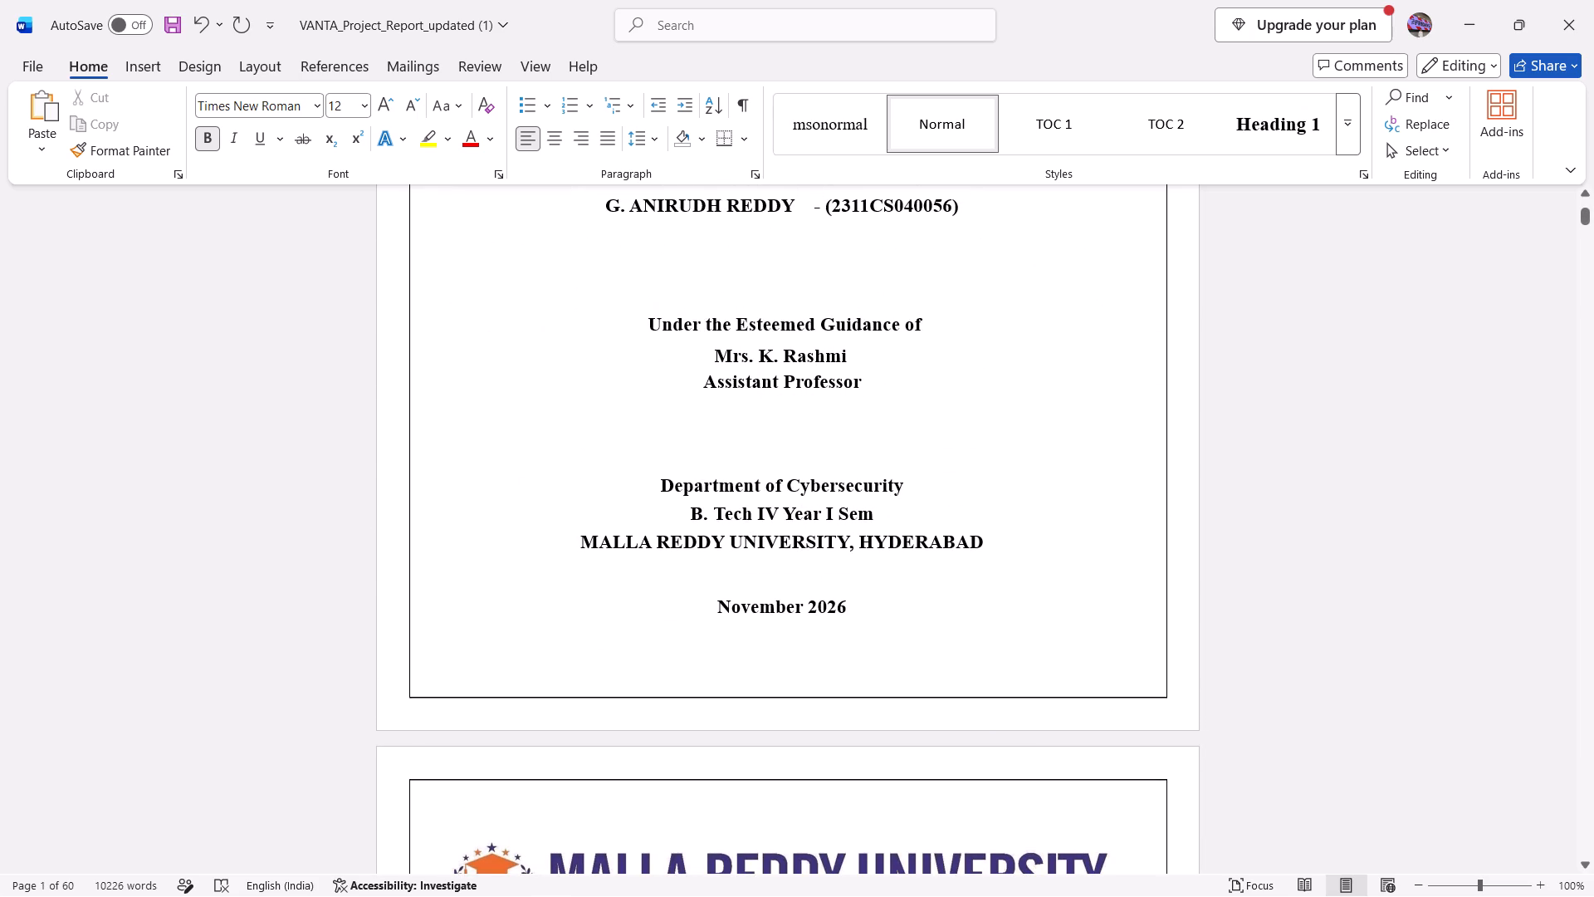
{"action": "scroll", "coordinate": [619, 338], "scroll_direction": "down", "scroll_amount": 1}
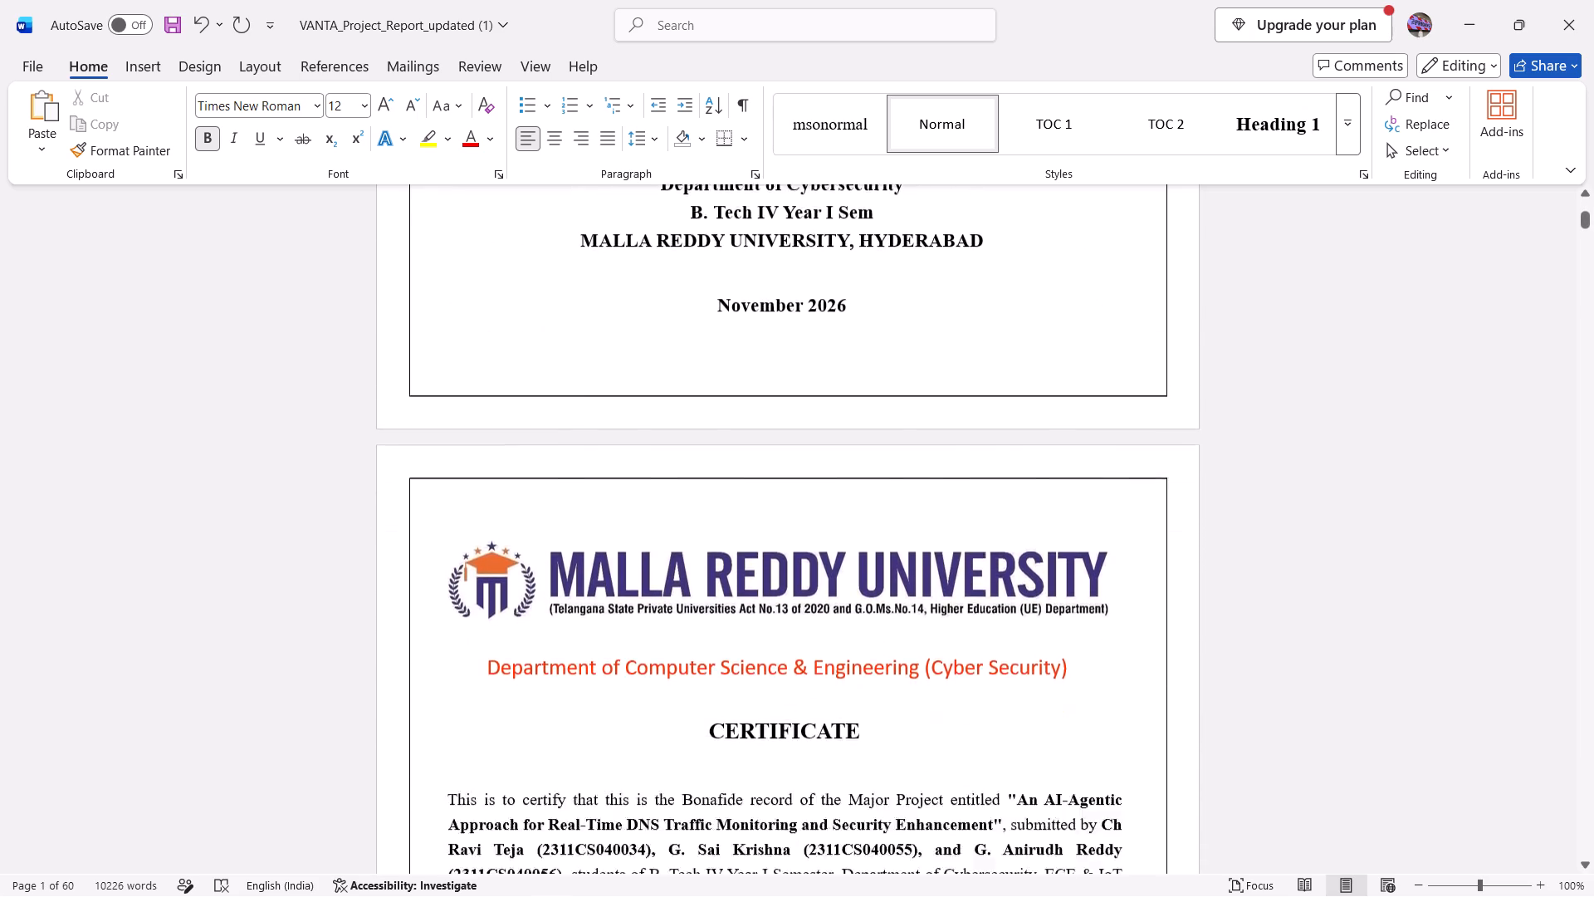
{"action": "scroll", "coordinate": [619, 338], "scroll_direction": "down", "scroll_amount": 2}
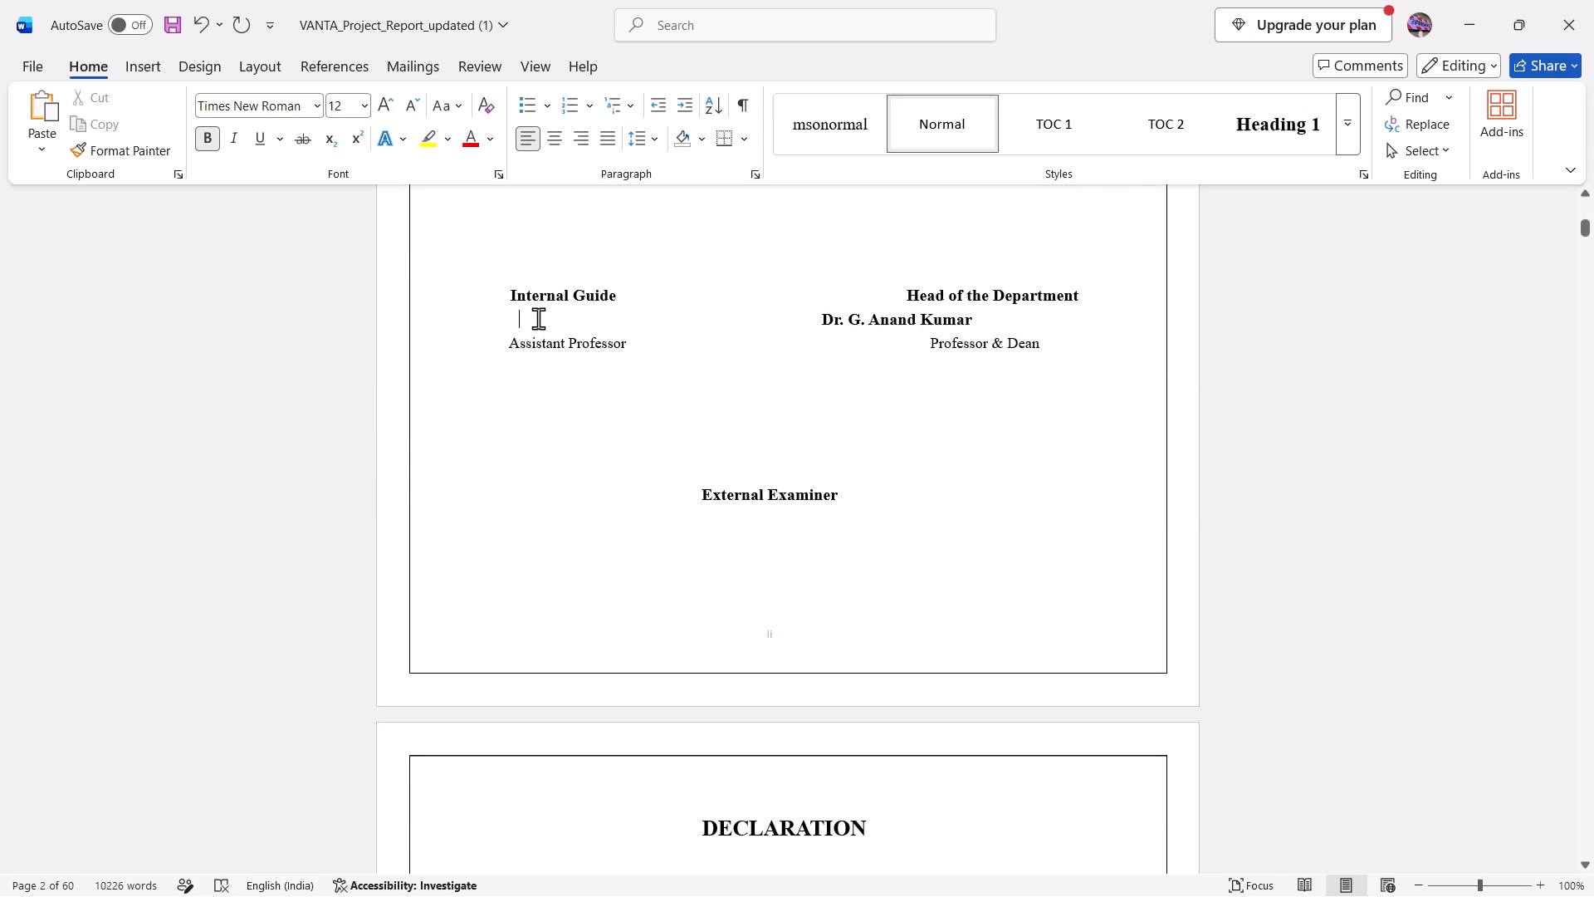
Enter the guide's name from the title page, with the title Mrs., on the empty line under Internal Guide on the certificate page.
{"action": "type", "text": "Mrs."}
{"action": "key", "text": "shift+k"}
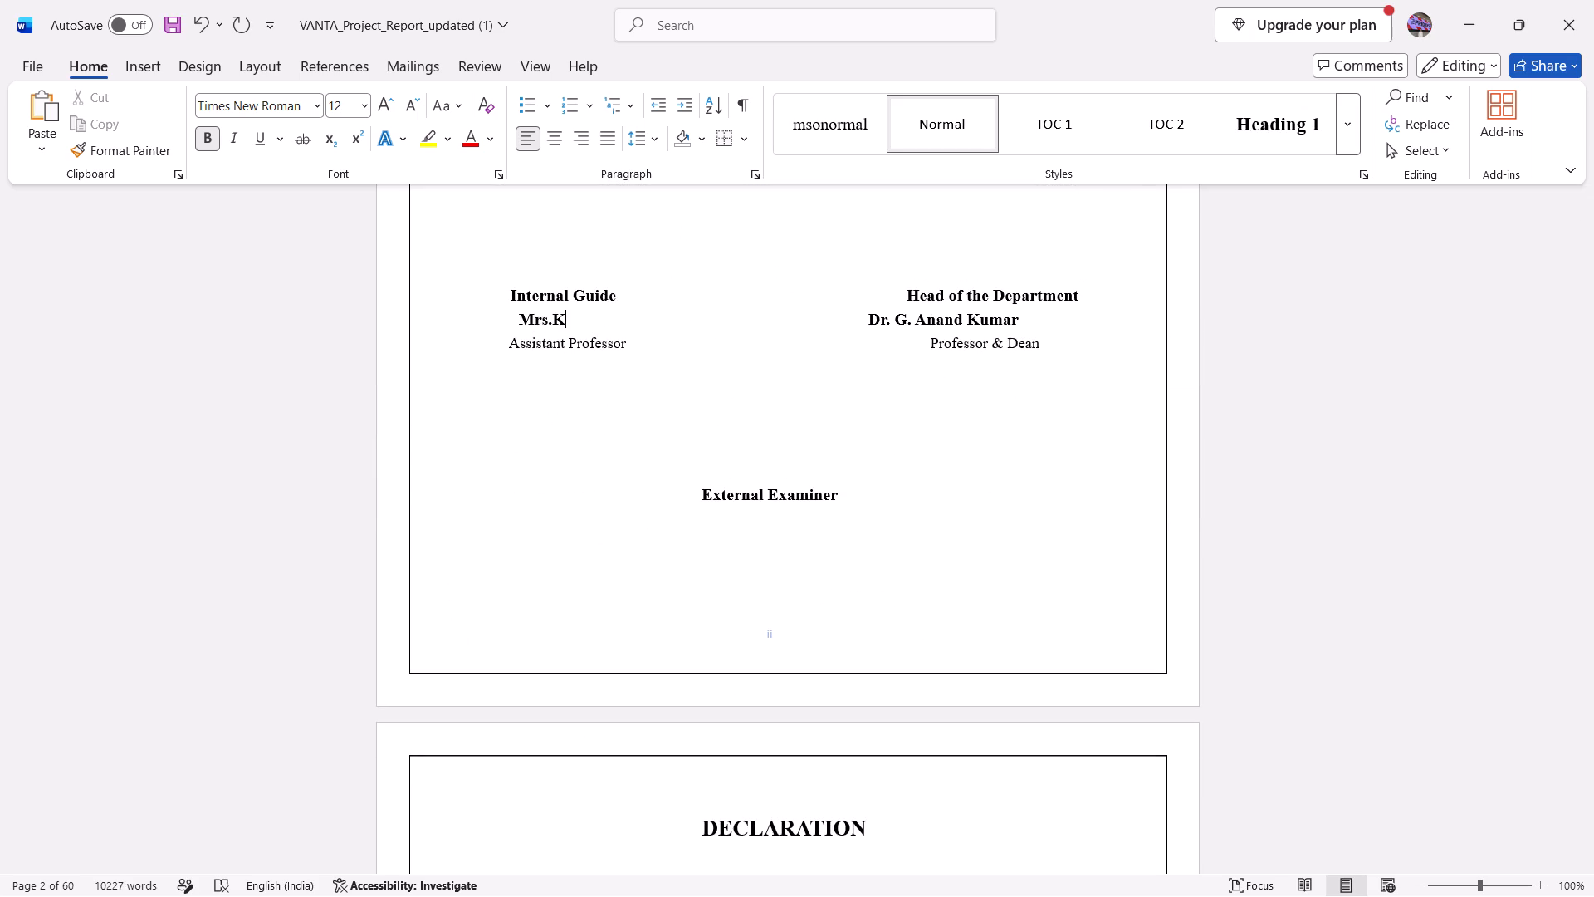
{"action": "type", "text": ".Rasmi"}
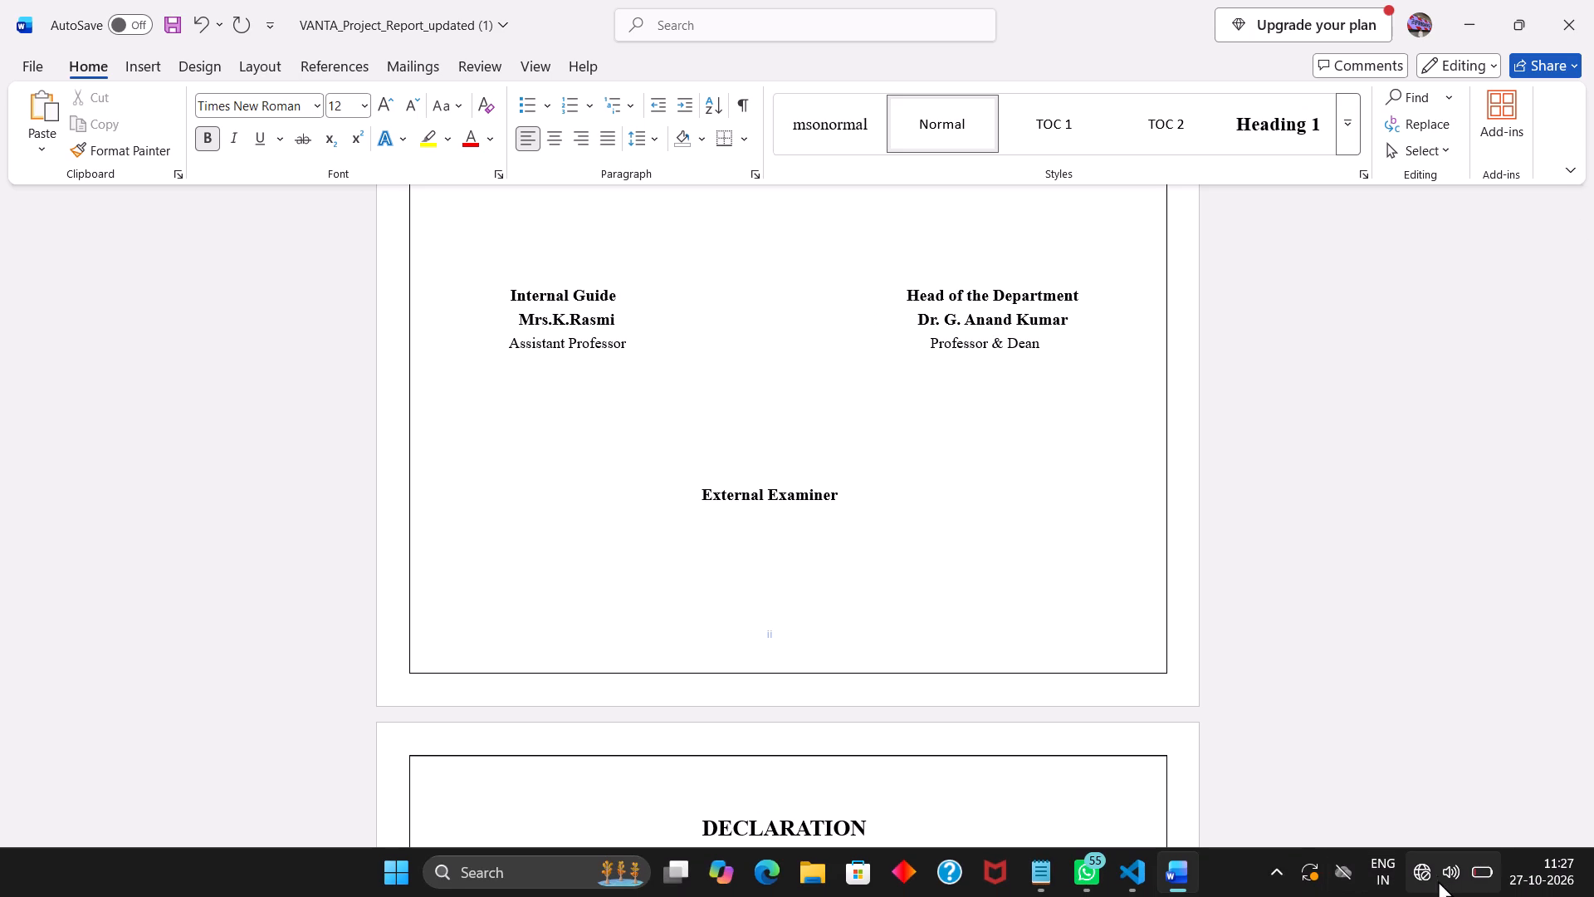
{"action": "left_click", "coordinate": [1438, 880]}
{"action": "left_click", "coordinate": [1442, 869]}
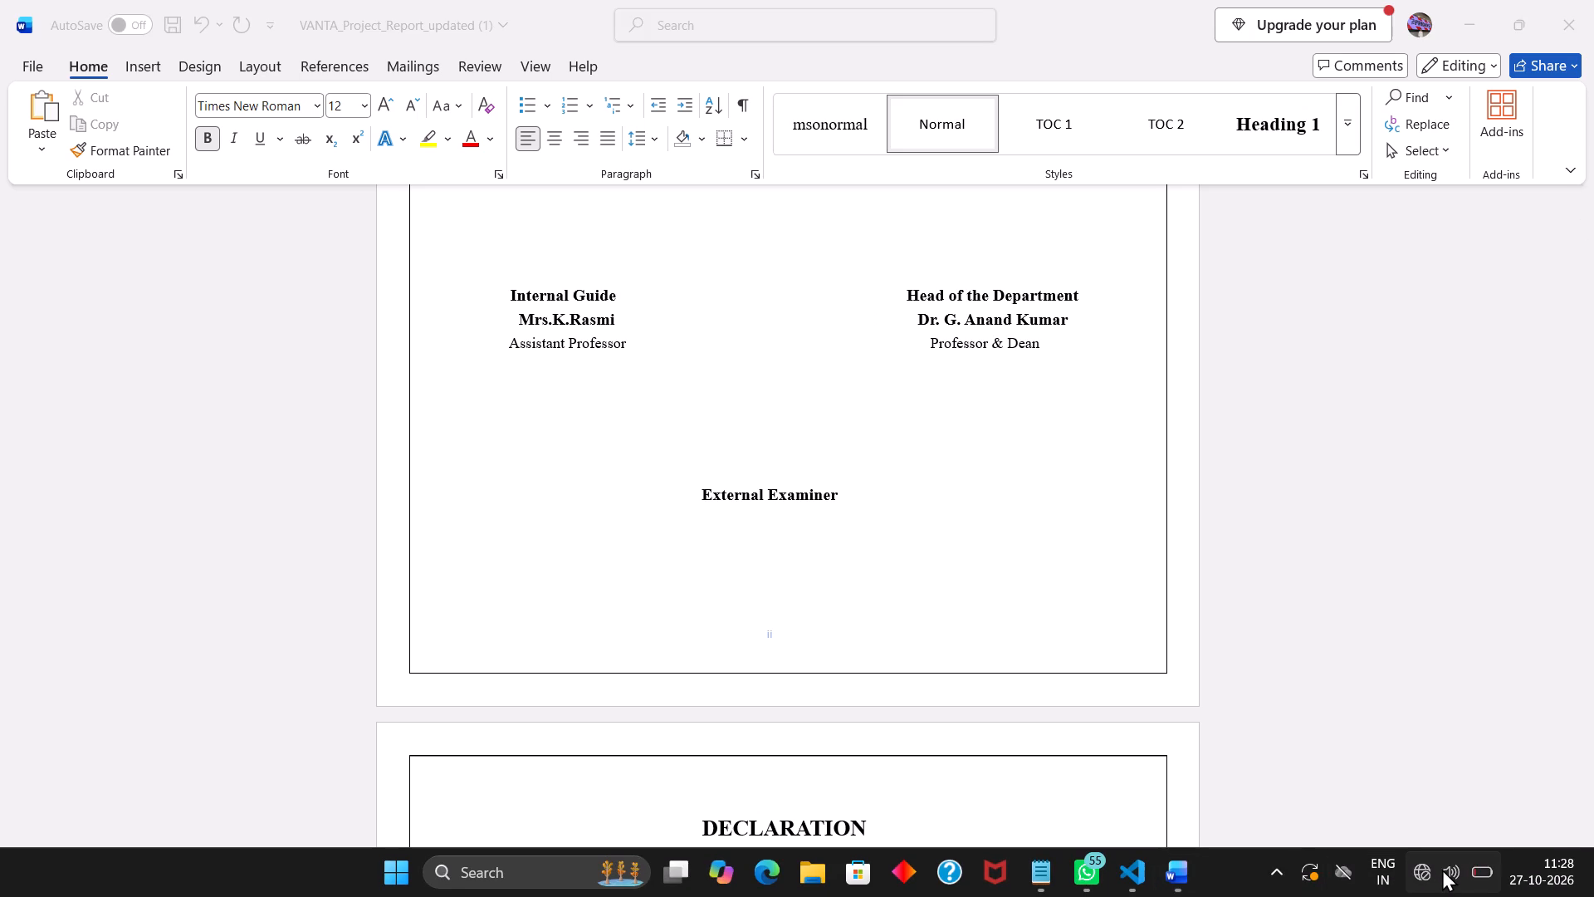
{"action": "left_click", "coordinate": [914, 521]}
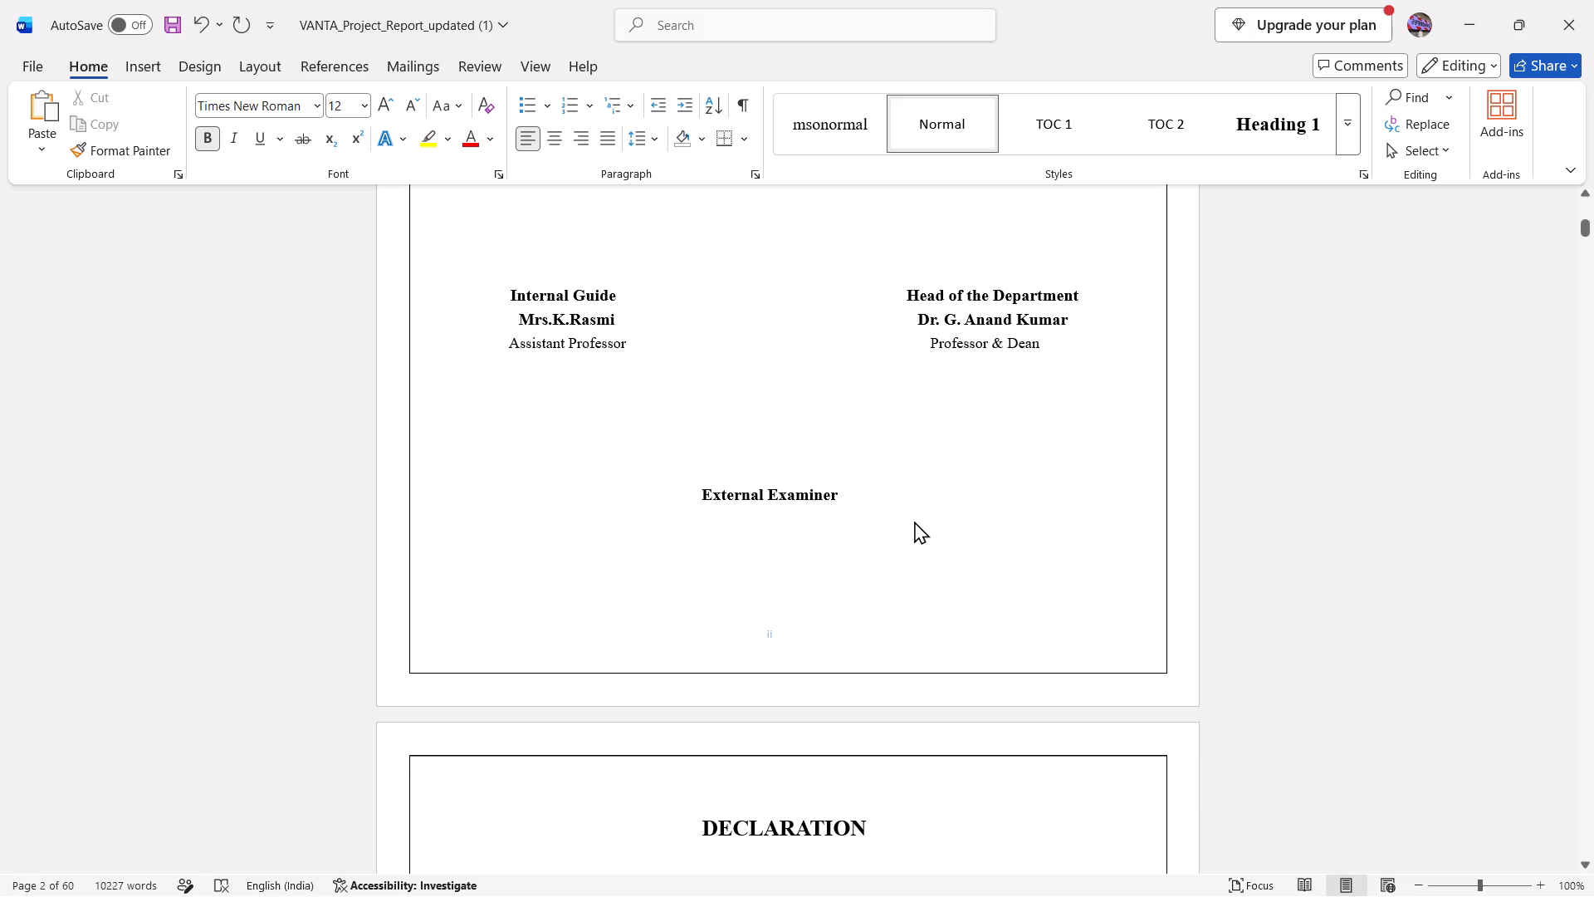
Save the edited project report.
{"action": "key", "text": "ctrl+s"}
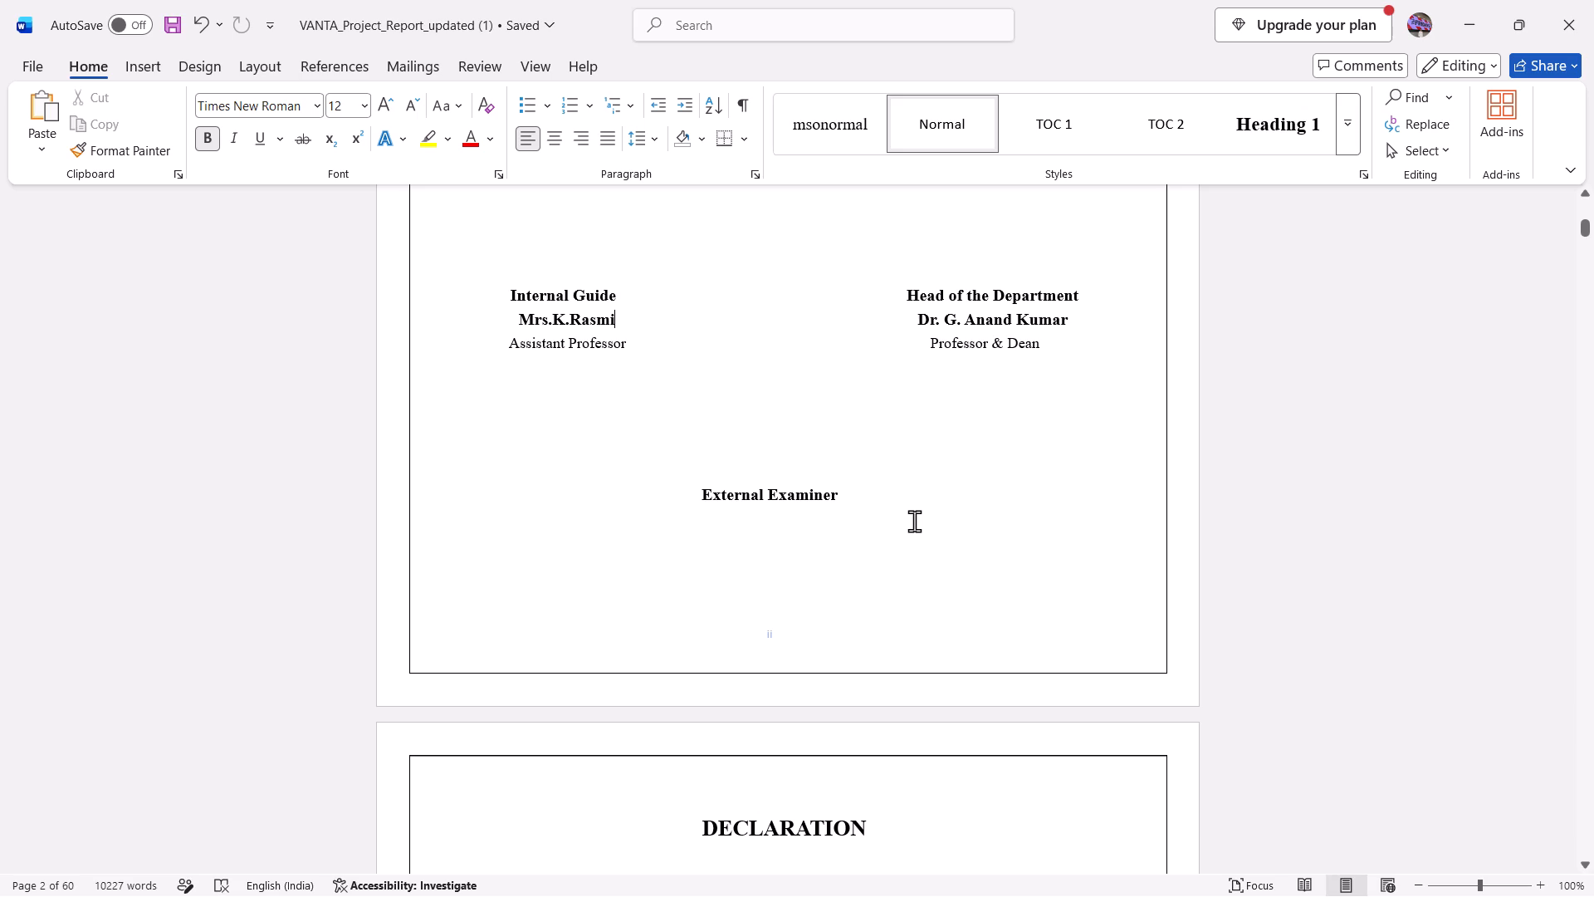
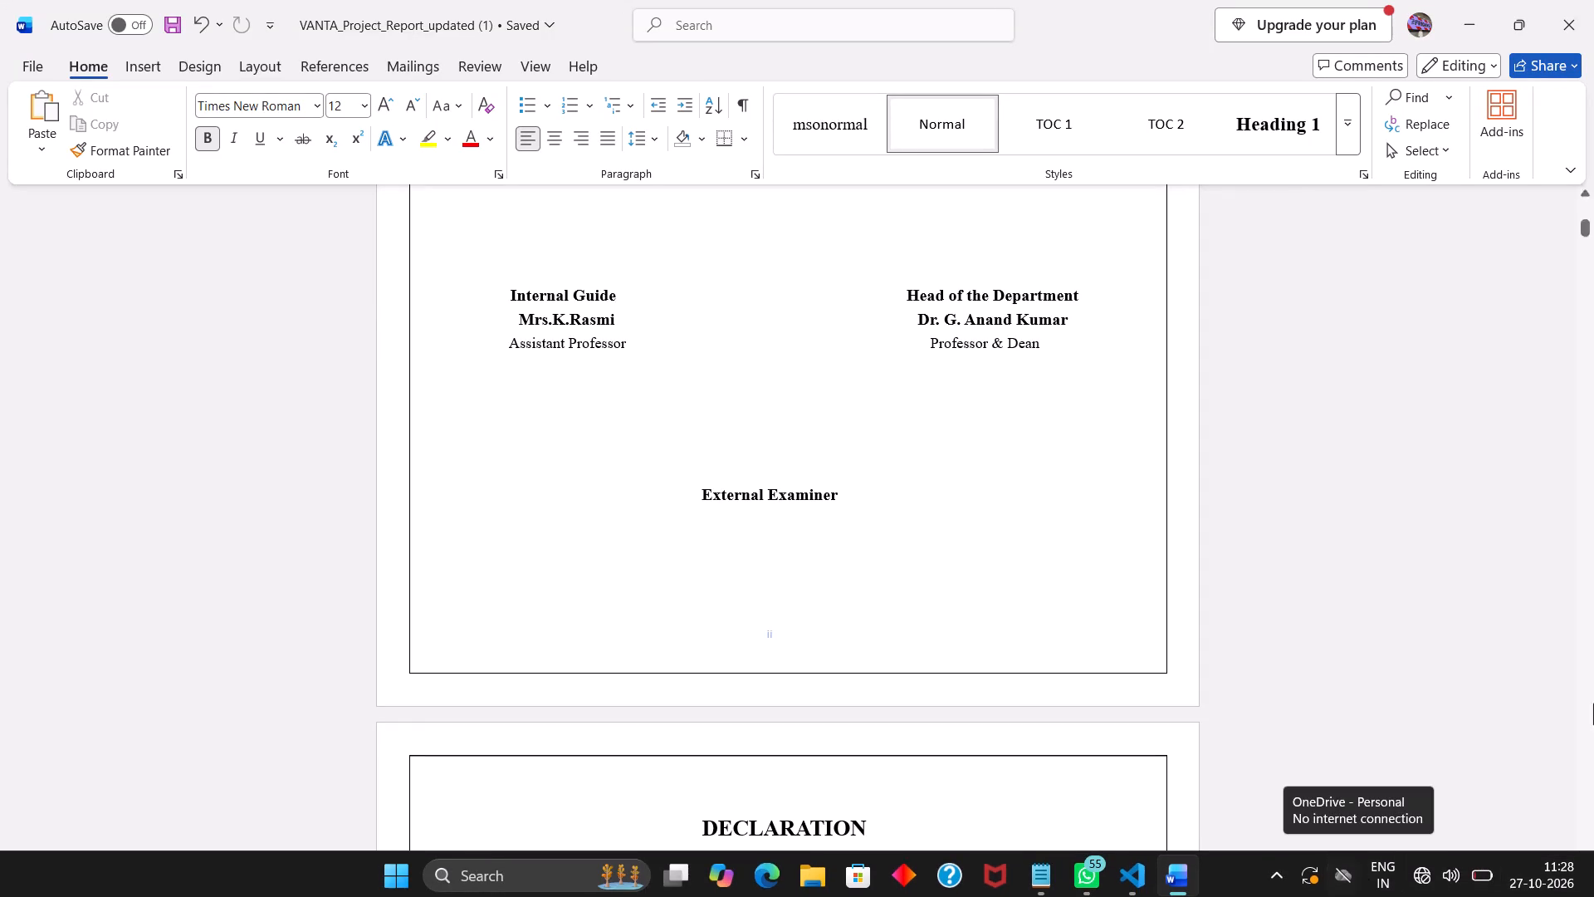
Review the front matter from the certificate page through the Declaration to the student signature block on the Acknowledgement page.
{"action": "left_click", "coordinate": [1367, 716]}
{"action": "key", "text": "Down"}
{"action": "key", "text": "Down"}
{"action": "key", "text": "Down"}
{"action": "key", "text": "Down"}
{"action": "key", "text": "Down"}
{"action": "key", "text": "Down"}
{"action": "key", "text": "Down"}
{"action": "key", "text": "Down"}
{"action": "key", "text": "Down"}
{"action": "key", "text": "Down"}
{"action": "key", "text": "Down"}
{"action": "key", "text": "Down"}
{"action": "key", "text": "Down"}
{"action": "key", "text": "Down"}
{"action": "key", "text": "Down"}
{"action": "key", "text": "Down"}
{"action": "key", "text": "Down"}
{"action": "key", "text": "Down"}
{"action": "key", "text": "Down"}
{"action": "key", "text": "Down"}
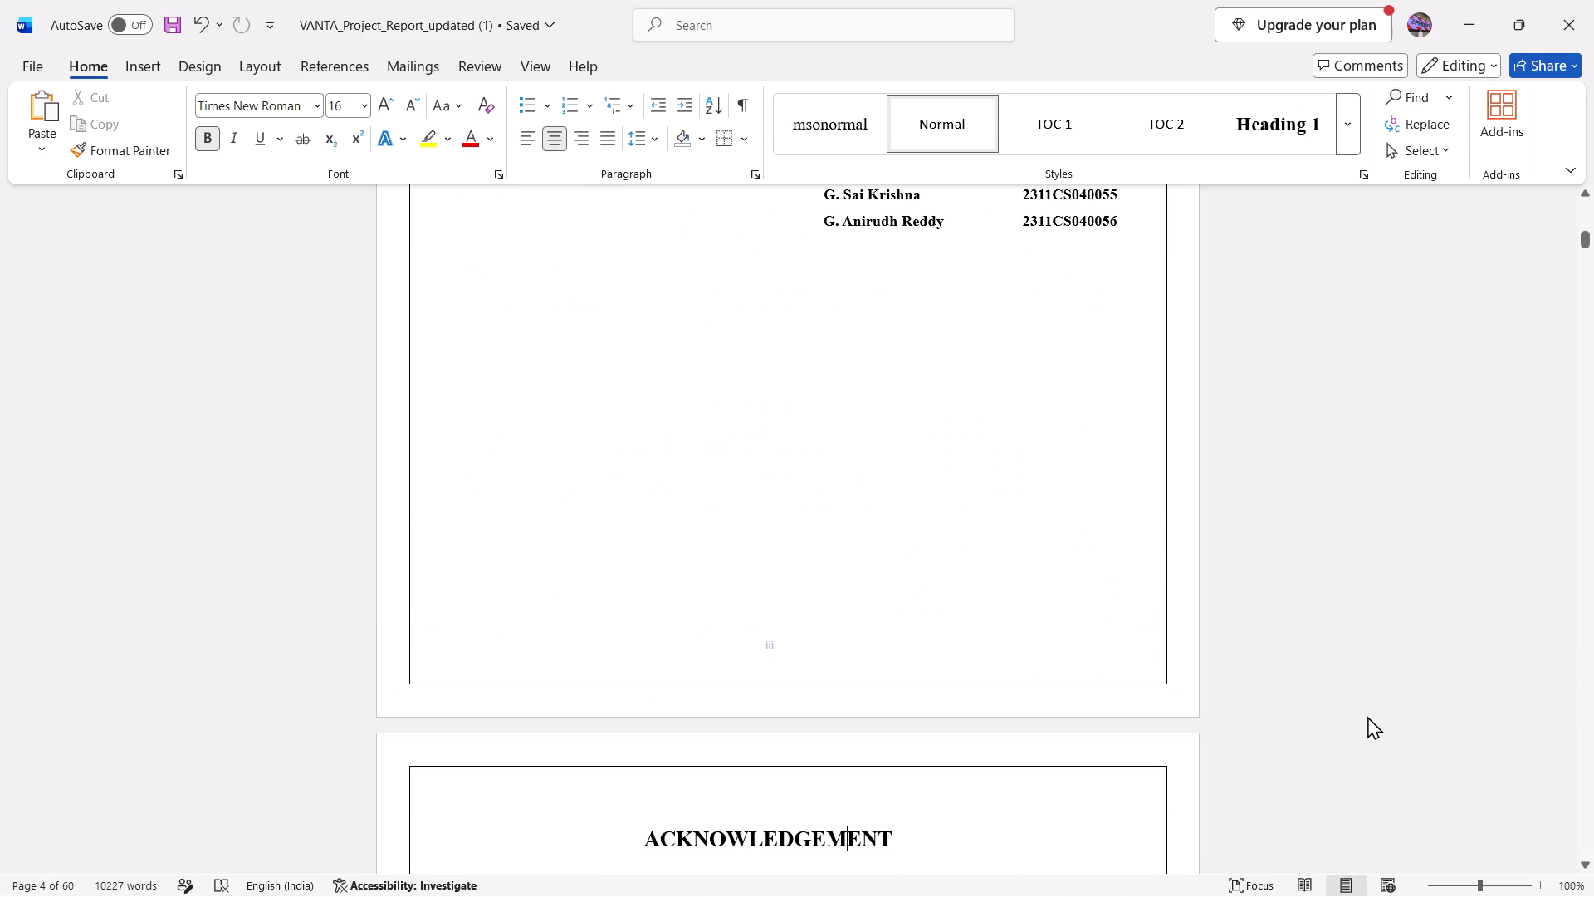
{"action": "key", "text": "Down"}
{"action": "key", "text": "Down"}
{"action": "key", "text": "Down"}
{"action": "key", "text": "Down"}
{"action": "key", "text": "Down"}
{"action": "key", "text": "Down"}
{"action": "key", "text": "Down"}
{"action": "key", "text": "Down"}
{"action": "key", "text": "Down"}
{"action": "key", "text": "Down"}
{"action": "key", "text": "Down"}
{"action": "key", "text": "Down"}
{"action": "key", "text": "Down"}
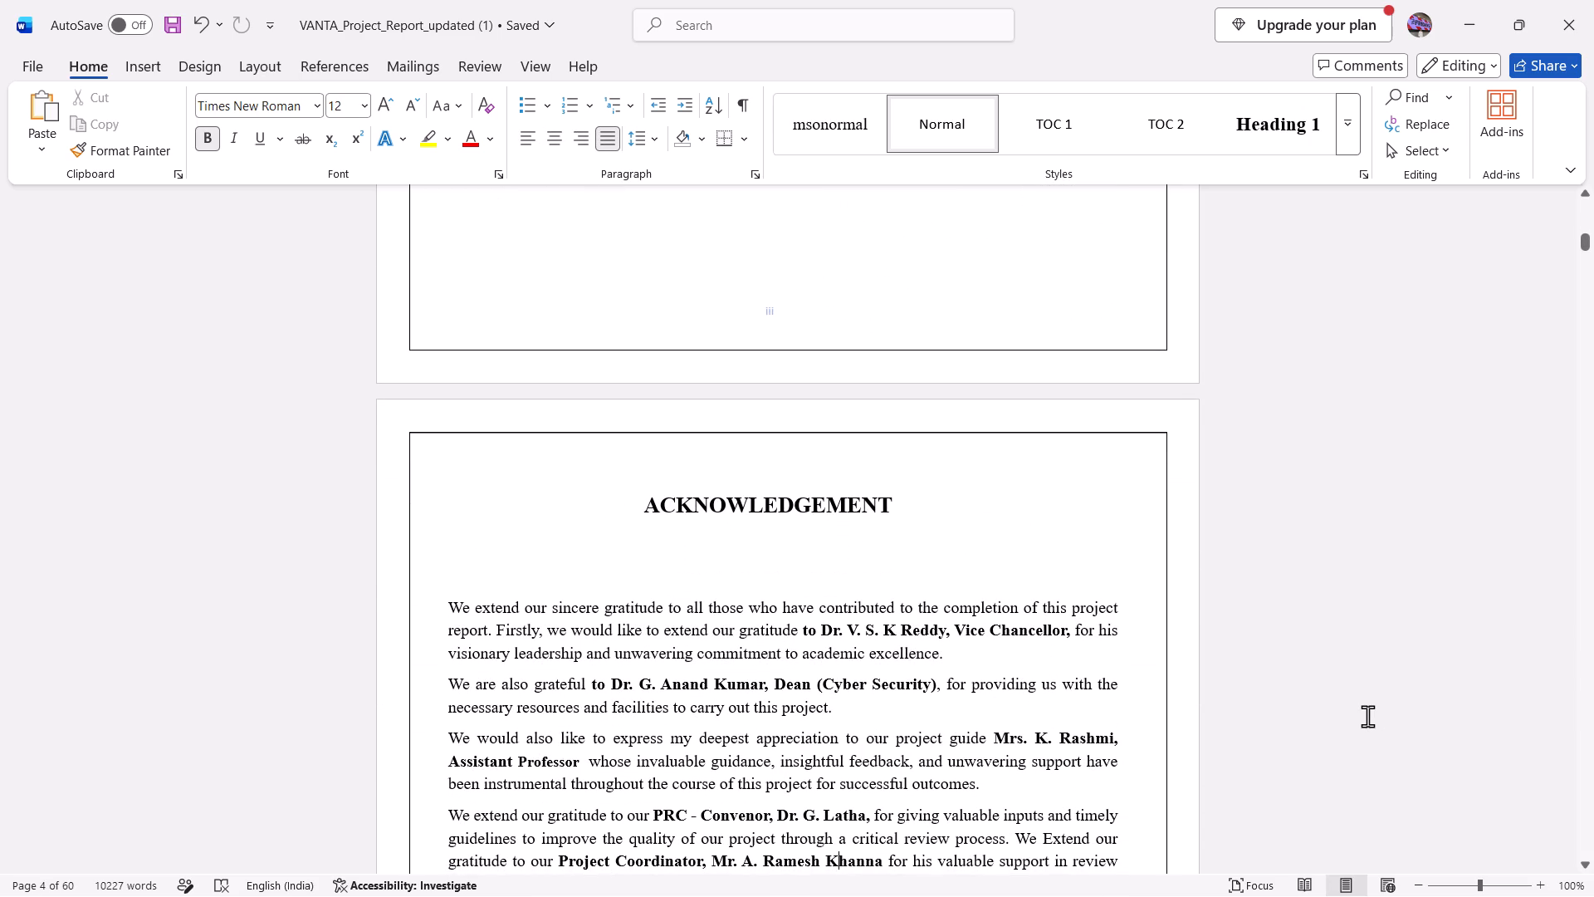
{"action": "key", "text": "Down"}
{"action": "key", "text": "Down"}
{"action": "key", "text": "Down"}
{"action": "key", "text": "Down"}
{"action": "key", "text": "Down"}
{"action": "key", "text": "Down"}
{"action": "key", "text": "Down"}
{"action": "key", "text": "Down"}
{"action": "key", "text": "Down"}
{"action": "key", "text": "Down"}
{"action": "key", "text": "Down"}
{"action": "key", "text": "Down"}
{"action": "key", "text": "Down"}
{"action": "key", "text": "Down"}
{"action": "key", "text": "Down"}
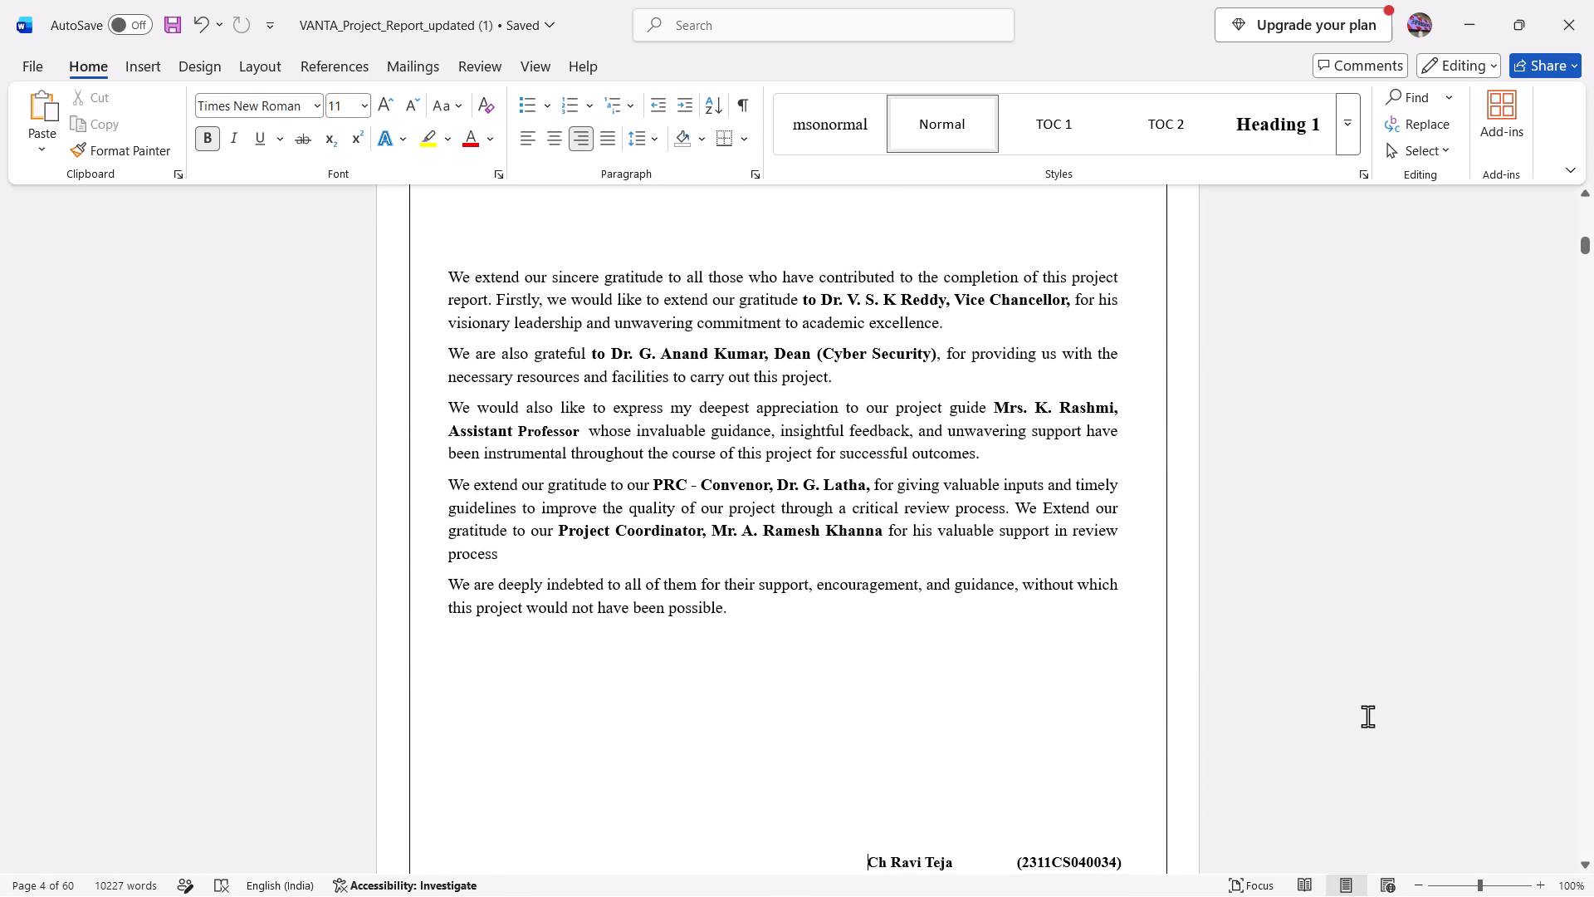
Reread the Acknowledgement paragraphs, checking the wording of the names and designations and the spacing above the student list.
{"action": "key", "text": "Up"}
{"action": "key", "text": "Up"}
{"action": "key", "text": "Up"}
{"action": "key", "text": "Up"}
{"action": "key", "text": "Up"}
{"action": "key", "text": "Up"}
{"action": "key", "text": "Up"}
{"action": "key", "text": "Up"}
{"action": "key", "text": "Up"}
{"action": "key", "text": "Up"}
{"action": "key", "text": "Up"}
{"action": "key", "text": "Up"}
{"action": "key", "text": "Up"}
{"action": "key", "text": "Up"}
{"action": "key", "text": "Up"}
{"action": "key", "text": "Up"}
{"action": "key", "text": "Up"}
{"action": "key", "text": "Up"}
{"action": "key", "text": "Up"}
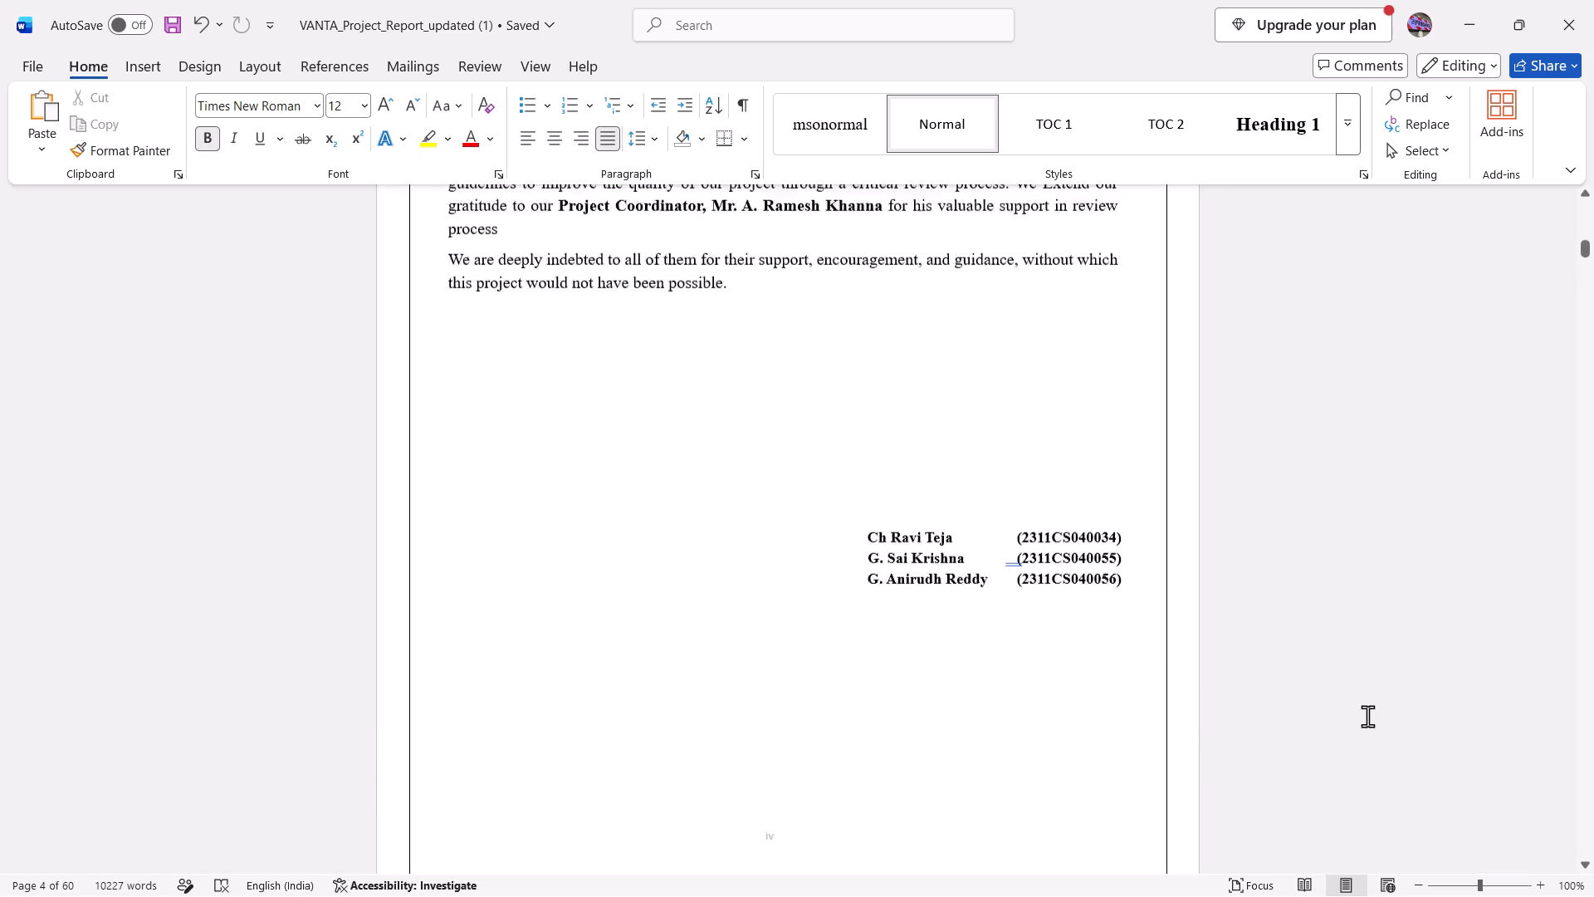
{"action": "key", "text": "Up"}
{"action": "key", "text": "Up"}
{"action": "key", "text": "Up"}
{"action": "key", "text": "Up"}
{"action": "key", "text": "Up"}
{"action": "key", "text": "Up"}
{"action": "key", "text": "Up"}
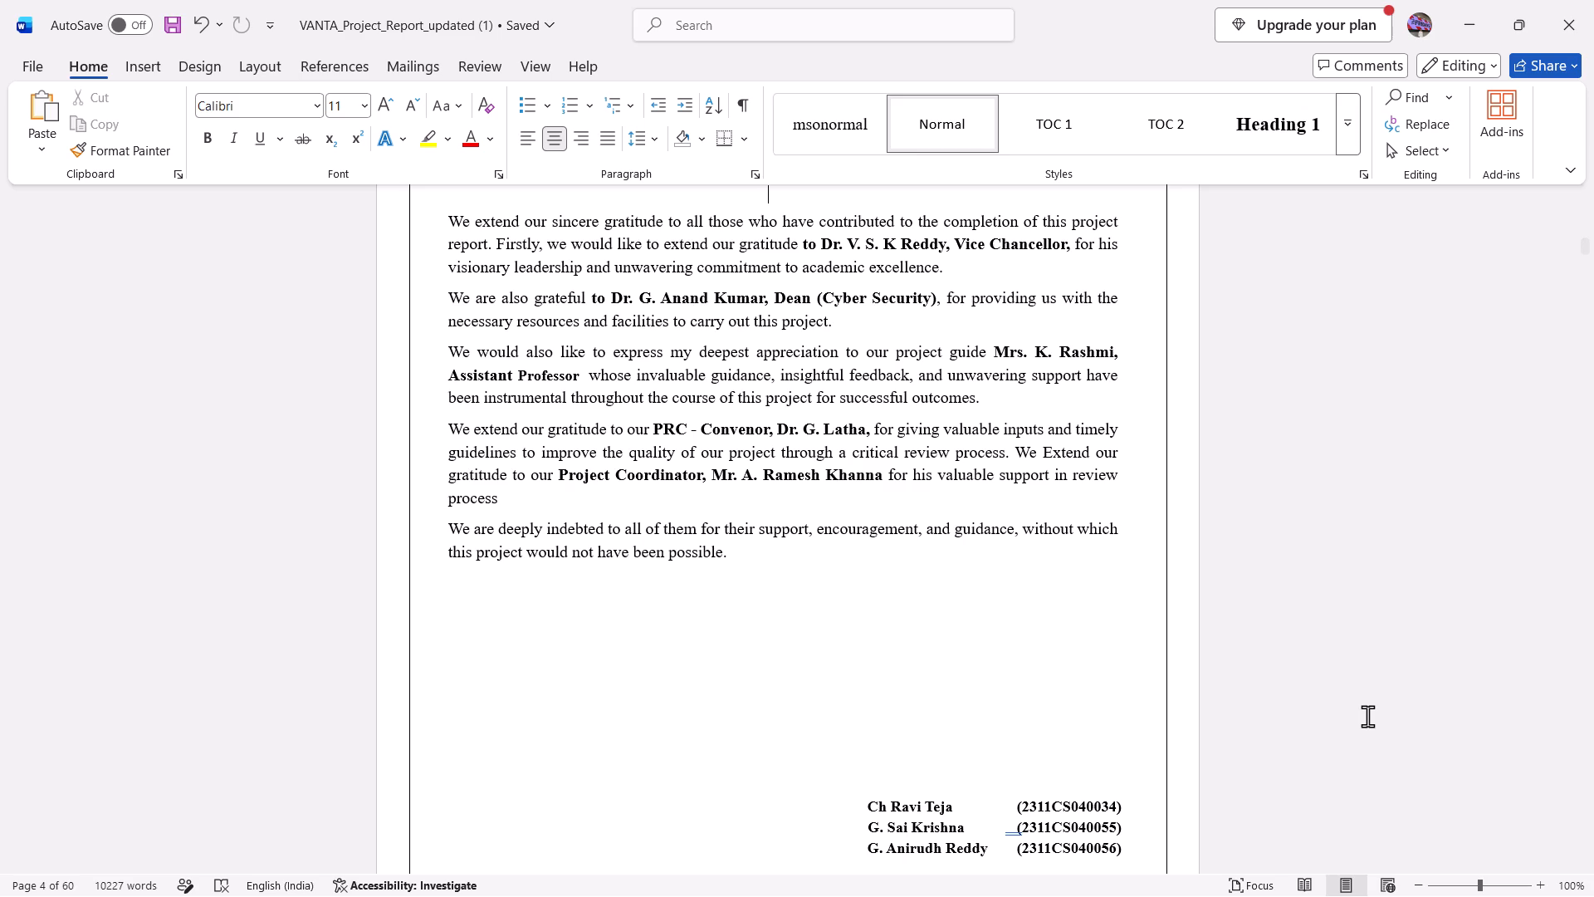
{"action": "key", "text": "Down"}
{"action": "key", "text": "Down"}
{"action": "key", "text": "Down"}
{"action": "key", "text": "Down"}
{"action": "key", "text": "Down"}
{"action": "key", "text": "Down"}
{"action": "key", "text": "Down"}
{"action": "key", "text": "Down"}
{"action": "key", "text": "Down"}
{"action": "key", "text": "Down"}
{"action": "key", "text": "Down"}
{"action": "key", "text": "Down"}
{"action": "key", "text": "Down"}
{"action": "key", "text": "Down"}
{"action": "key", "text": "Down"}
{"action": "key", "text": "Down"}
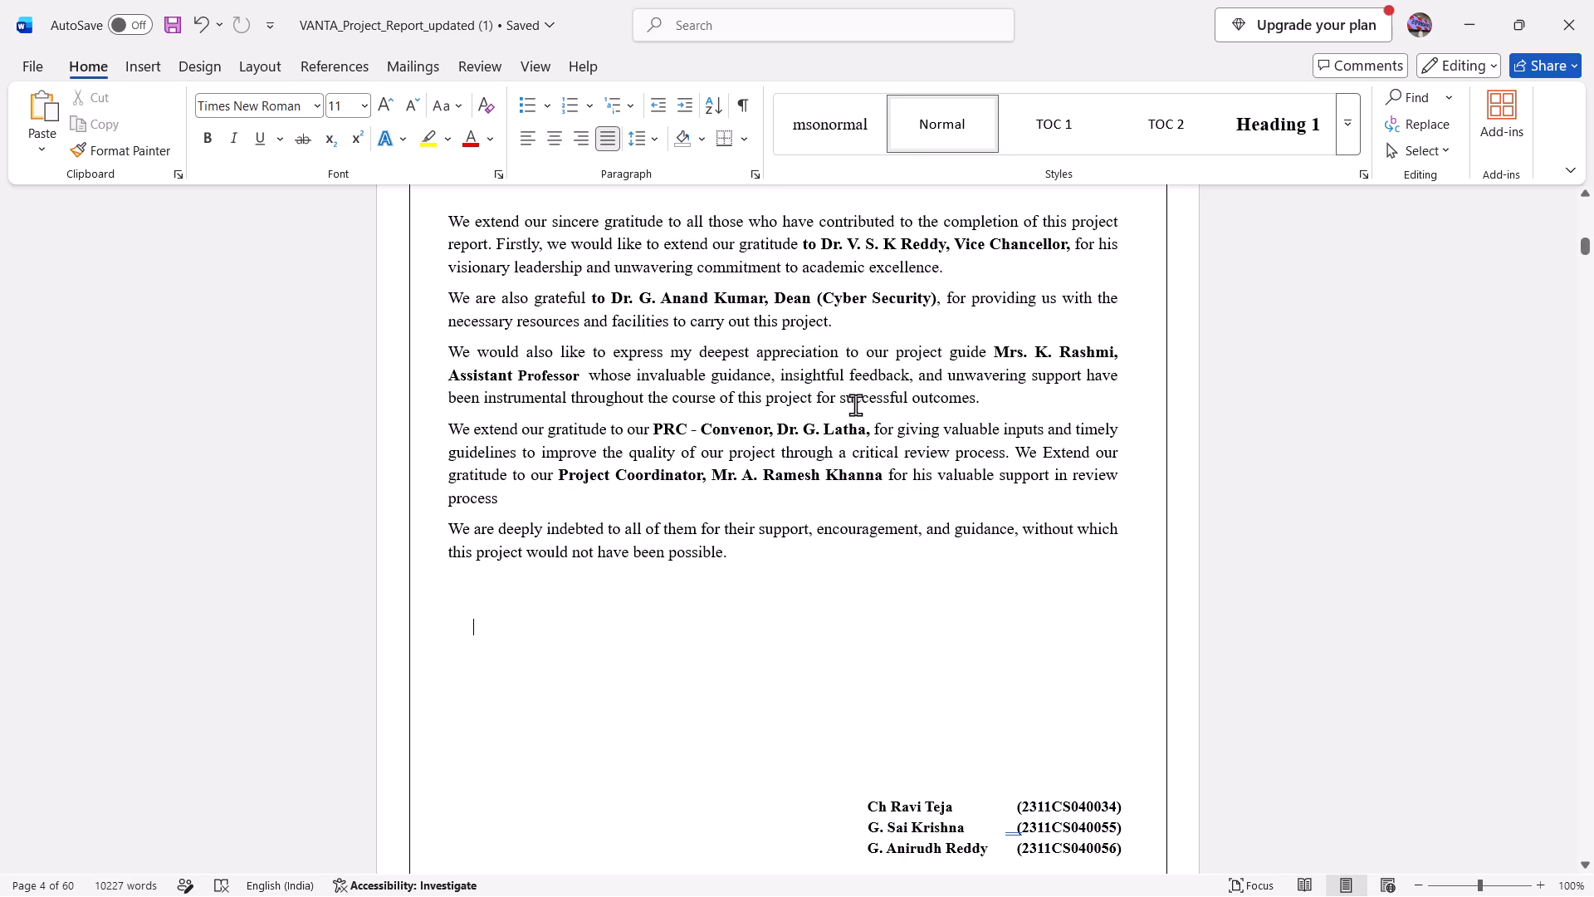
Remove the parentheses around "Cyber Security" after "Dean" in the Acknowledgement's second paragraph and save the document.
{"action": "left_click", "coordinate": [831, 304]}
{"action": "key", "text": "Left"}
{"action": "key", "text": "BackSpace"}
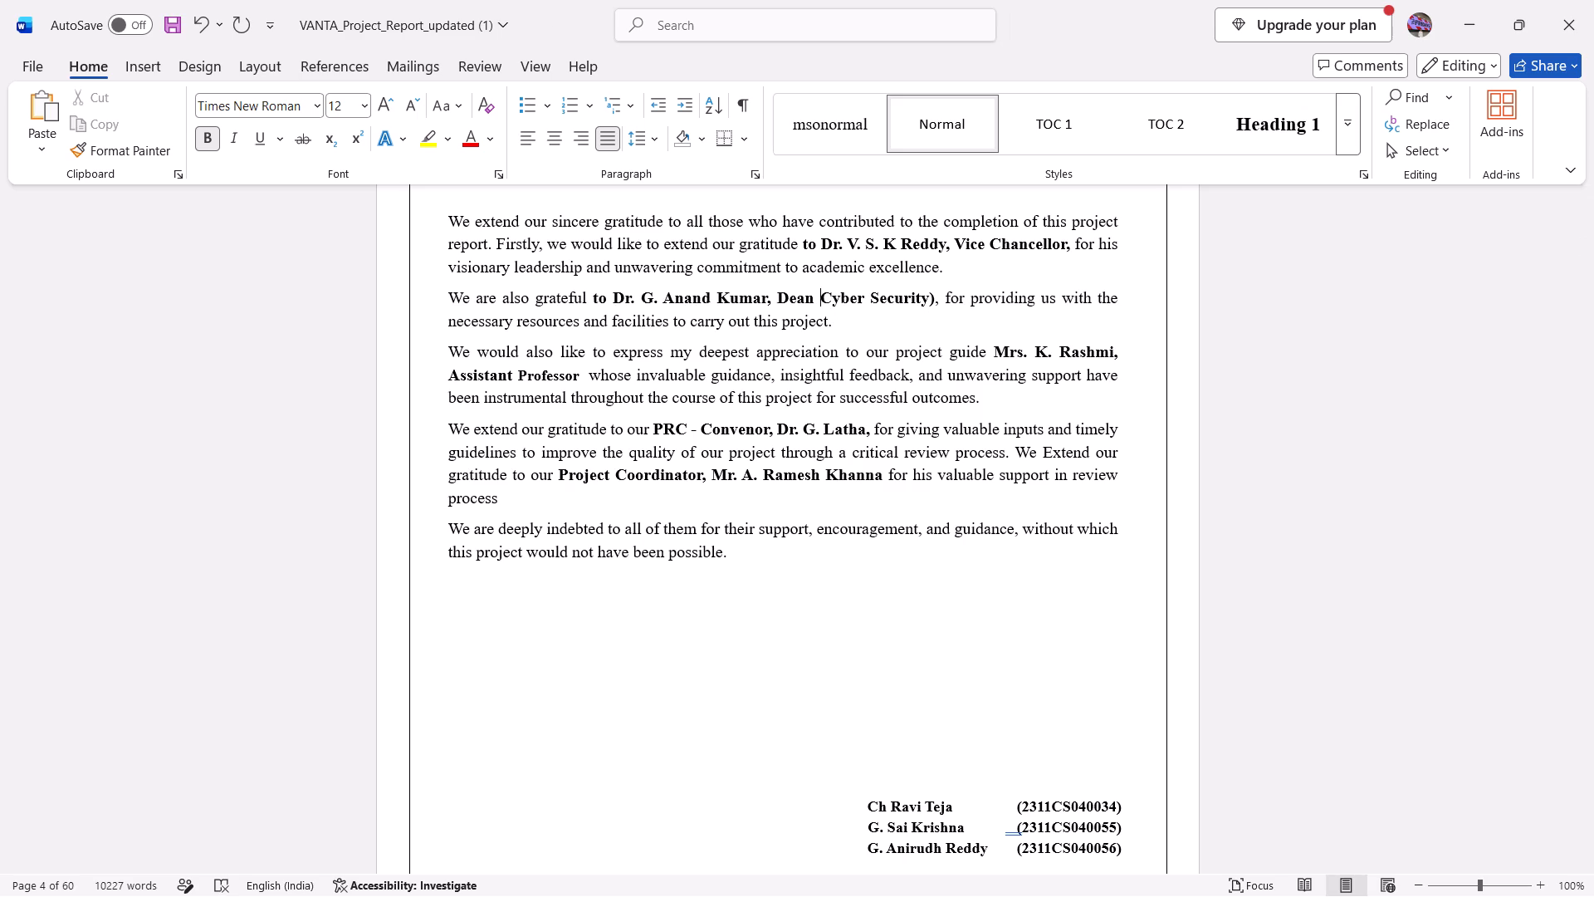
{"action": "key", "text": "Right"}
{"action": "key", "text": "Right"}
{"action": "key", "text": "Right"}
{"action": "key", "text": "Right"}
{"action": "key", "text": "Right"}
{"action": "key", "text": "Right"}
{"action": "key", "text": "Right"}
{"action": "key", "text": "Right"}
{"action": "key", "text": "Right"}
{"action": "key", "text": "Right"}
{"action": "key", "text": "Right"}
{"action": "key", "text": "Right"}
{"action": "key", "text": "Right"}
{"action": "key", "text": "Right"}
{"action": "key", "text": "Right"}
{"action": "key", "text": "BackSpace"}
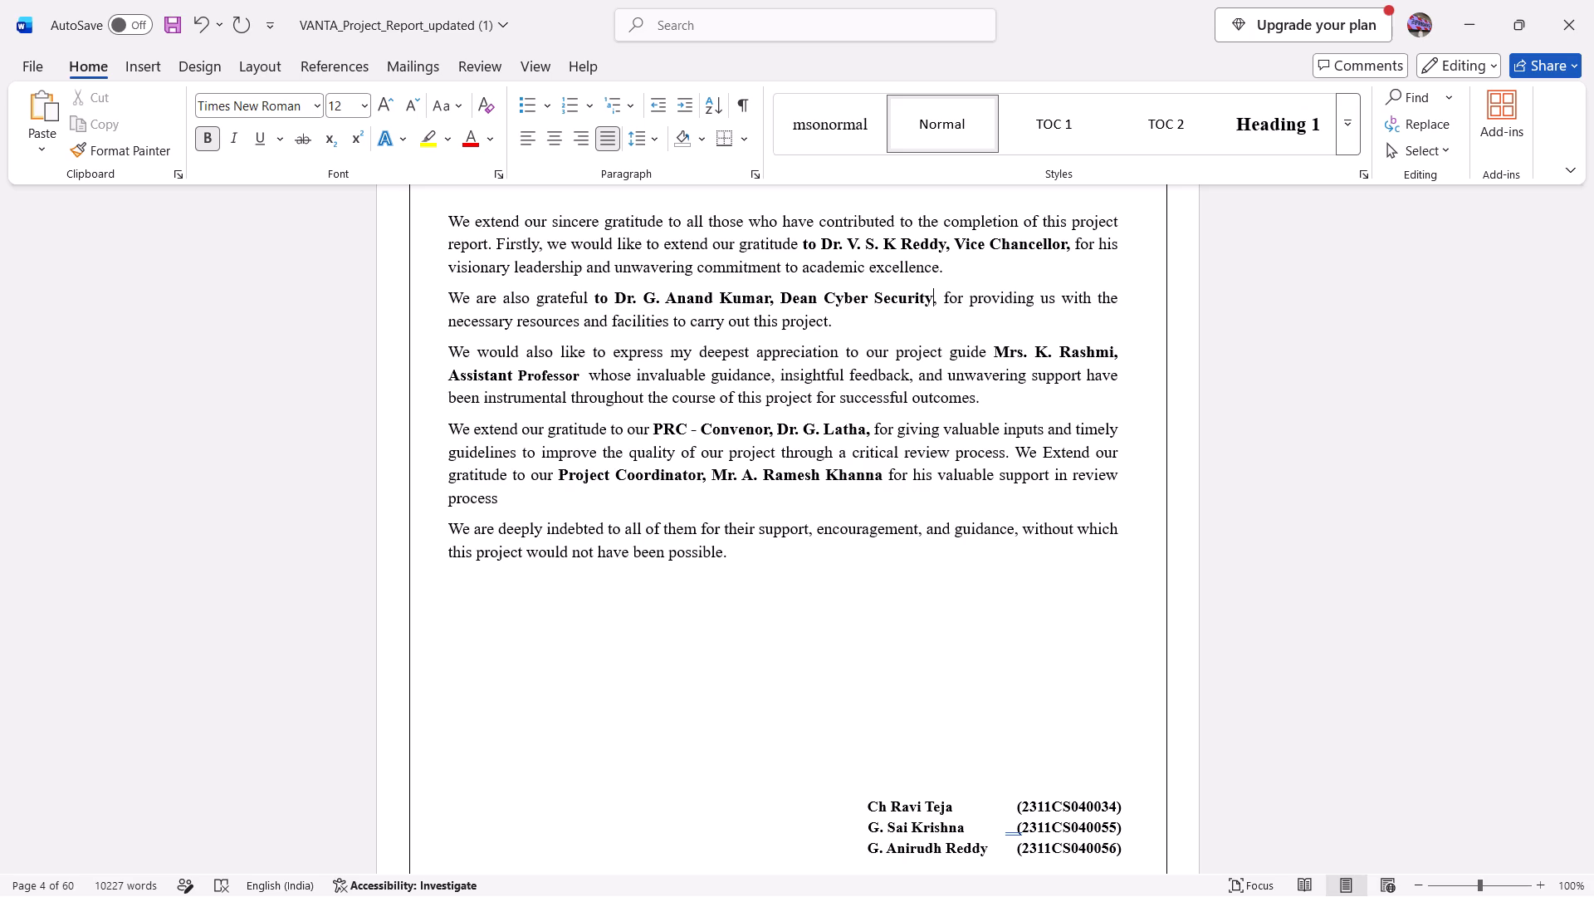
{"action": "key", "text": "ctrl+s"}
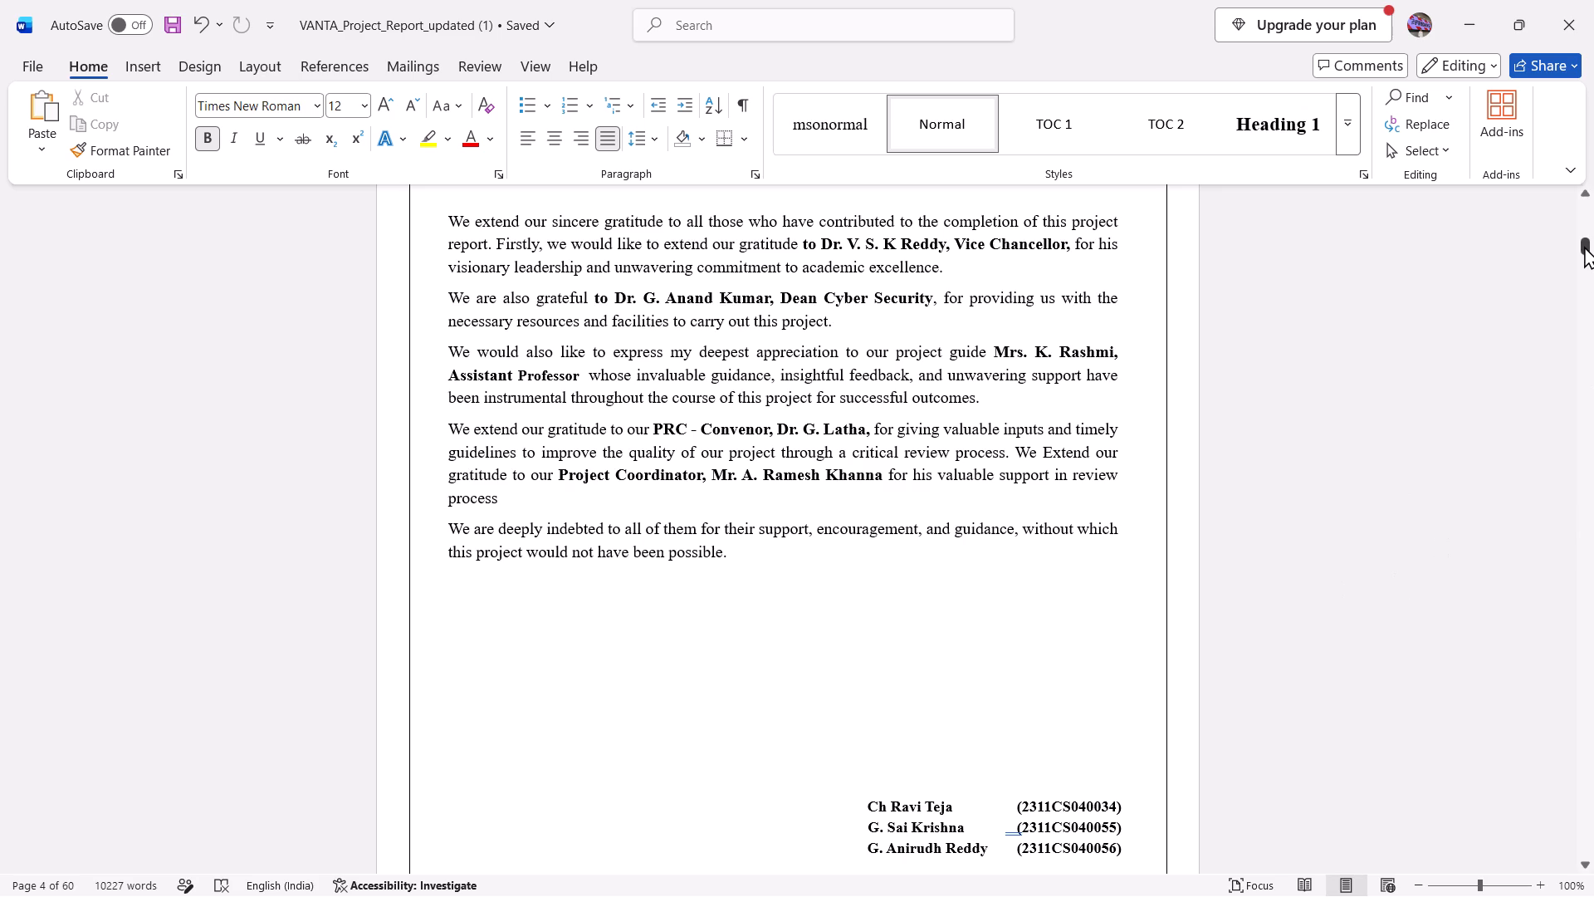
Check the layout of the Acknowledgement page against the neighbouring pages and continue to the start of the Abstract page.
{"action": "left_click_drag", "start_coordinate": [1584, 246], "coordinate": [1584, 258]}
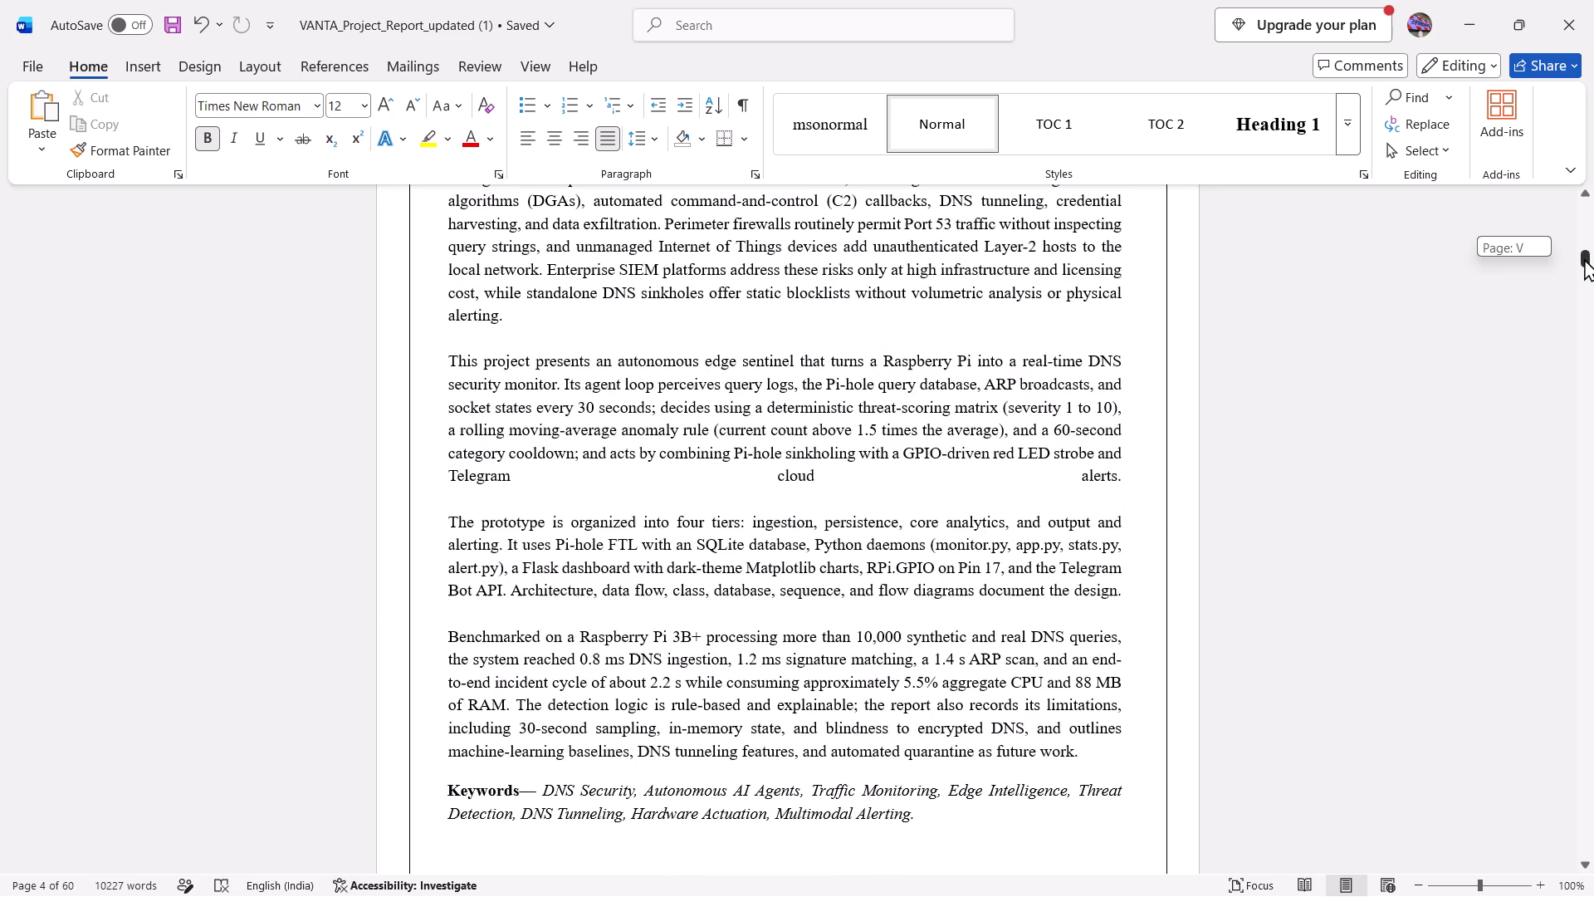
{"action": "left_click_drag", "start_coordinate": [1584, 258], "coordinate": [1587, 241]}
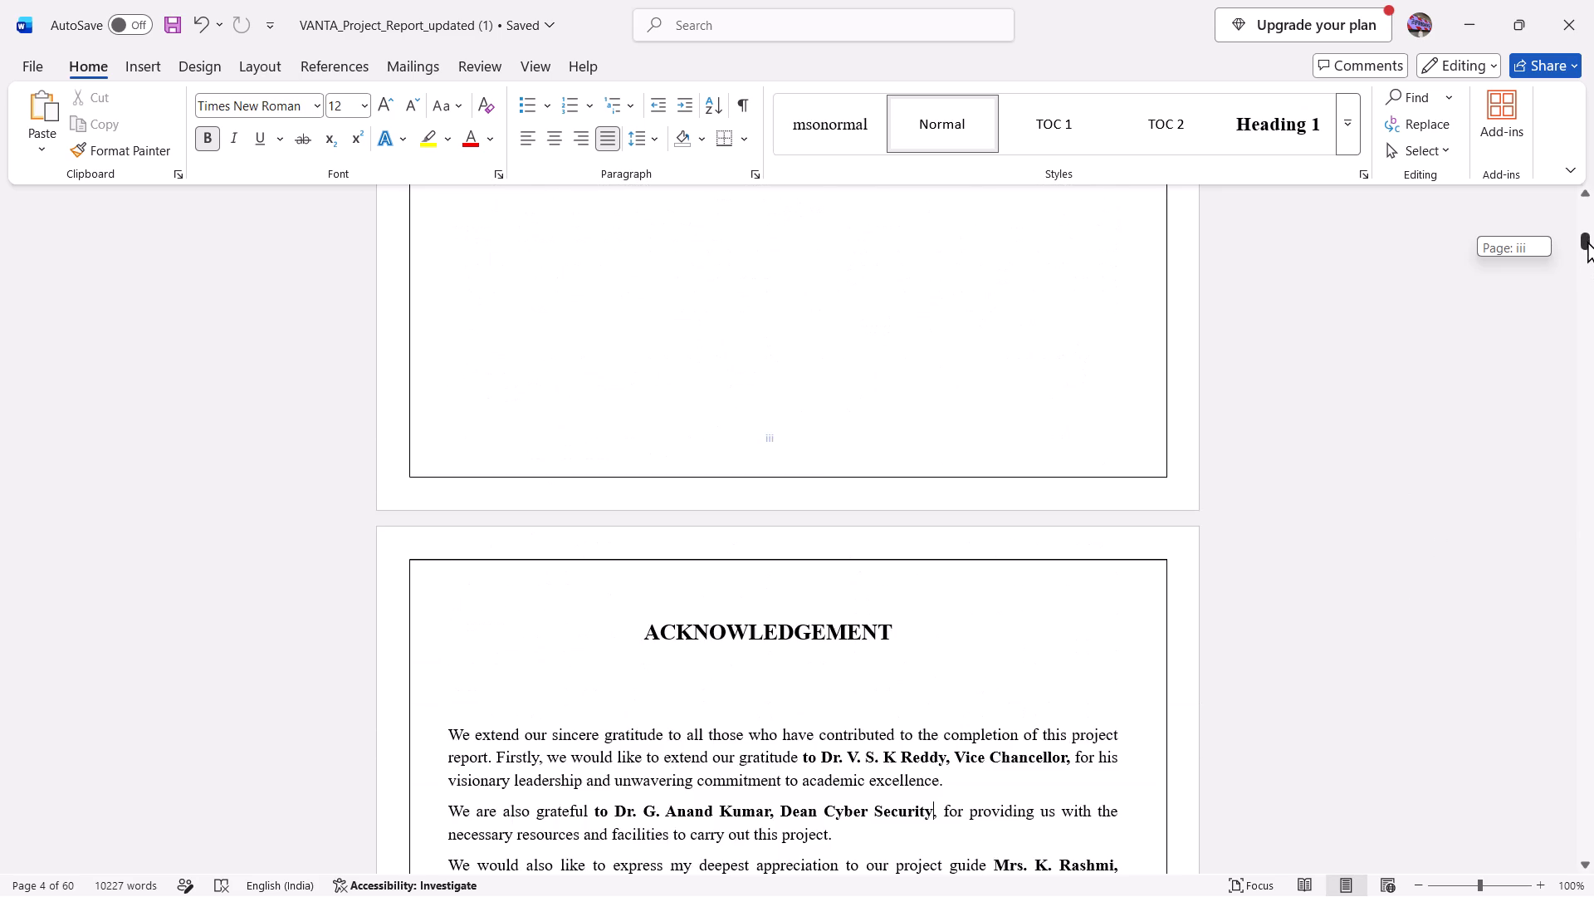
{"action": "left_click_drag", "start_coordinate": [1587, 241], "coordinate": [1587, 250]}
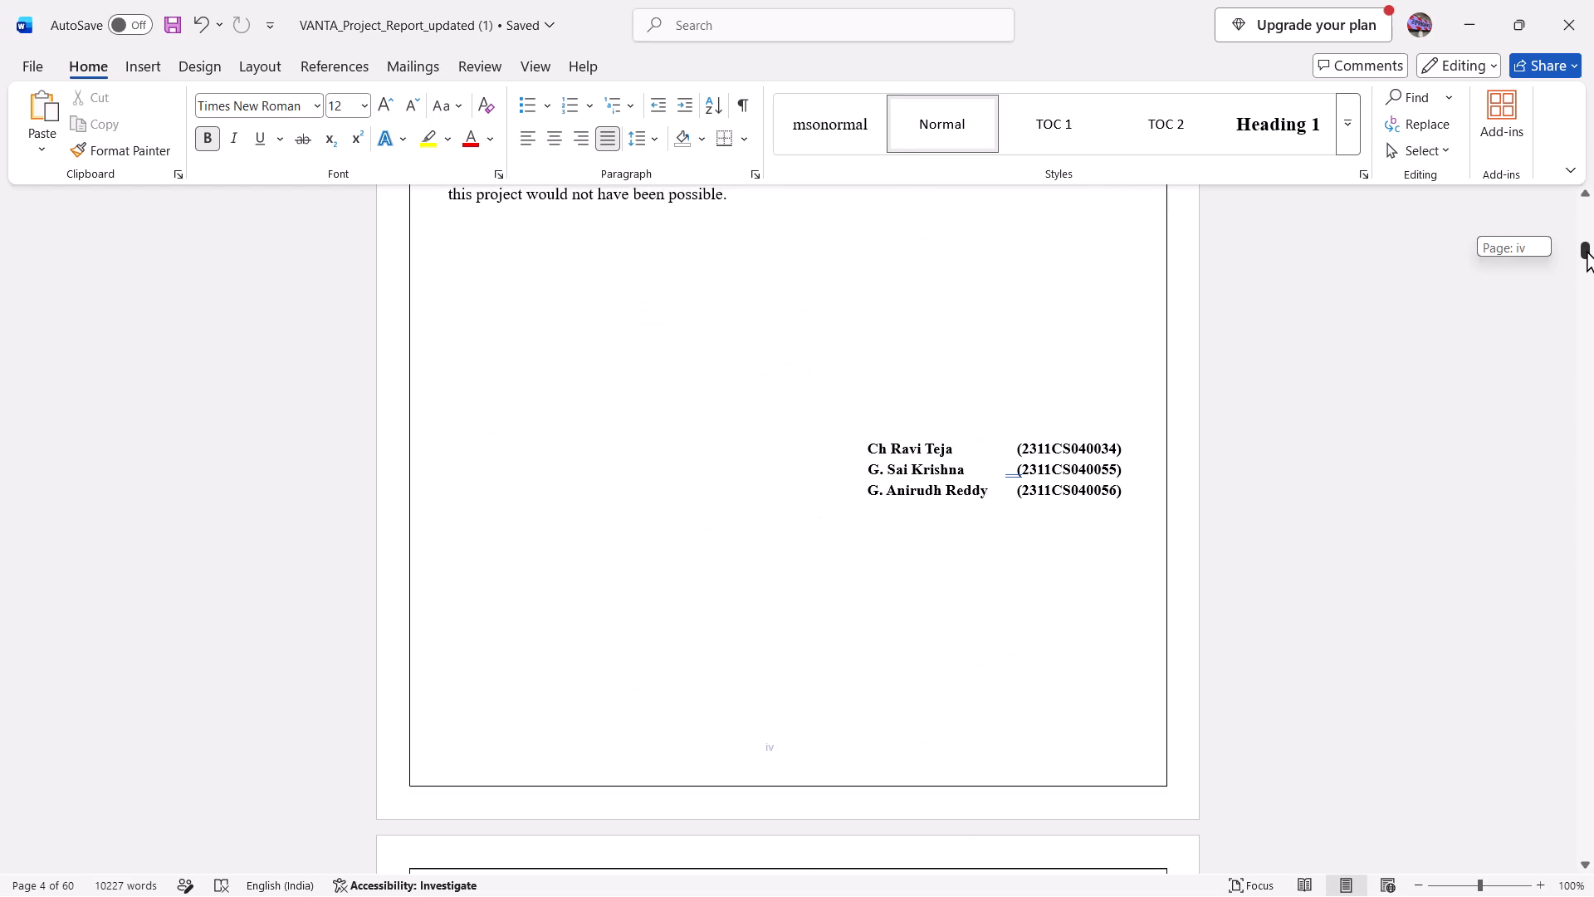
{"action": "left_click_drag", "start_coordinate": [1587, 250], "coordinate": [1587, 254]}
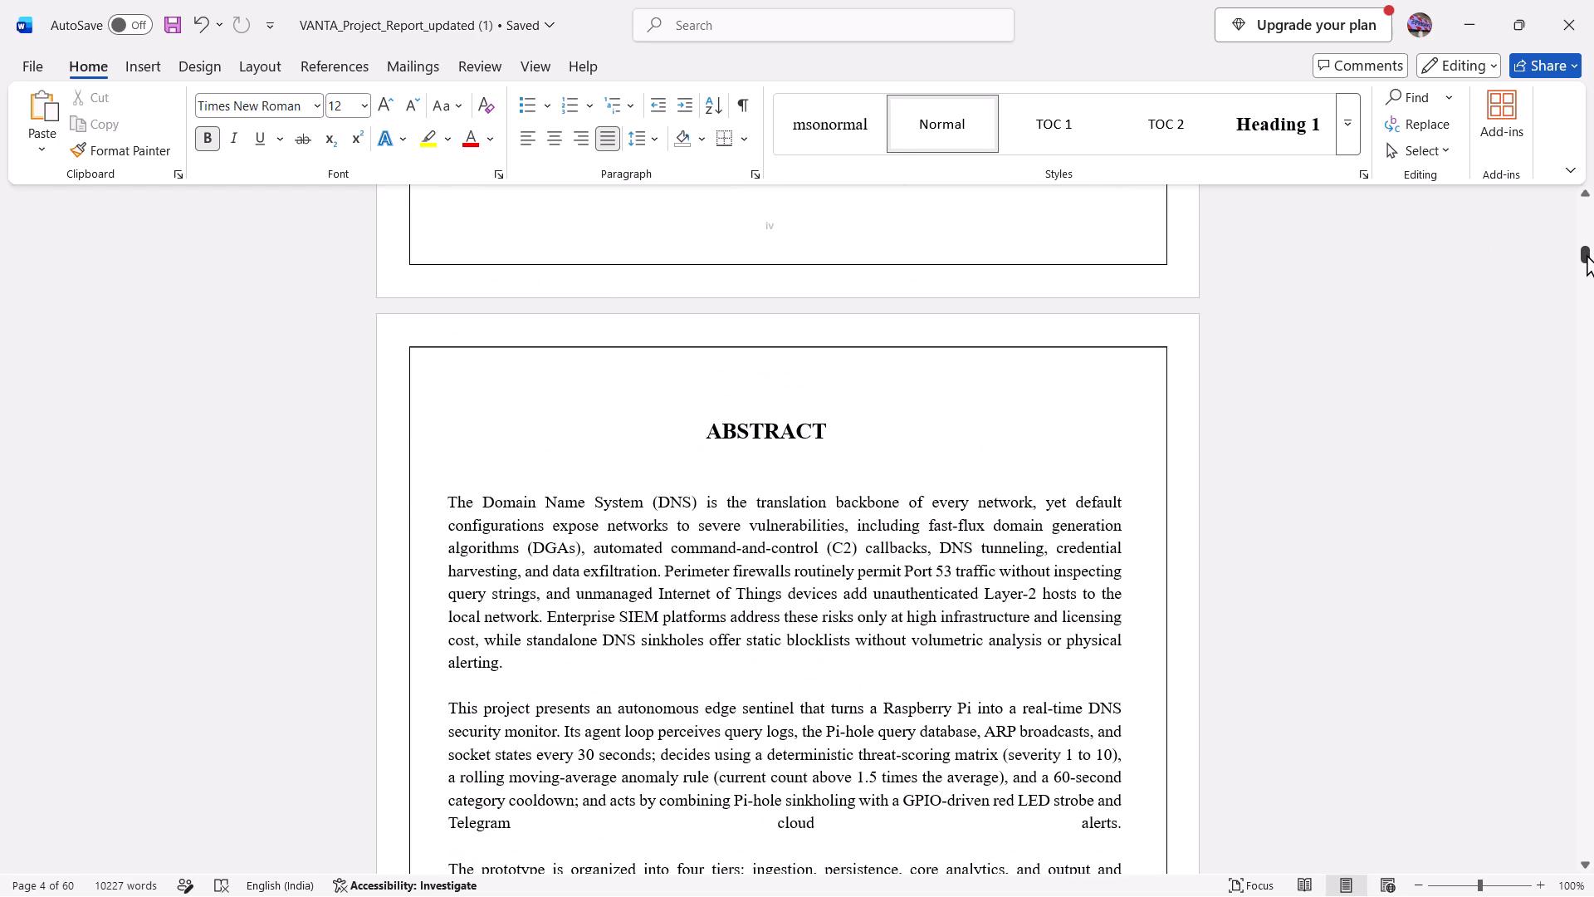